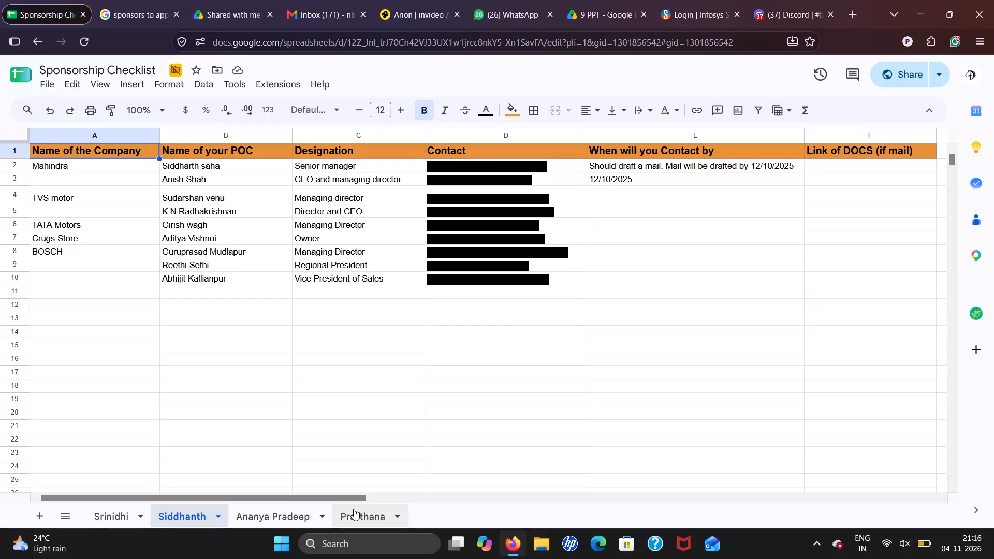
Review the Siddhanth and Prarthana sheets of the Sponsorship Checklist, finishing on the Prarthana sheet.
click(354, 509)
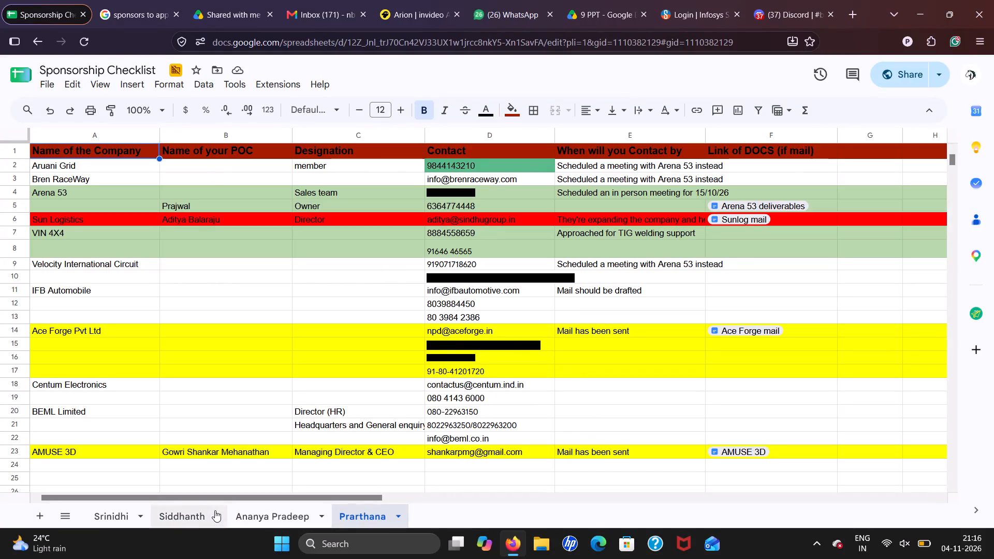
click(187, 513)
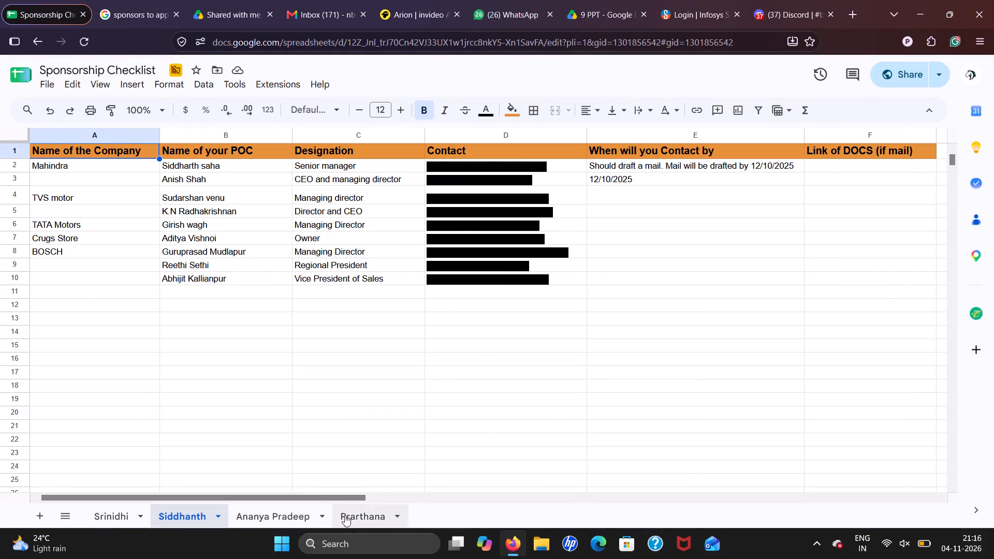
click(350, 518)
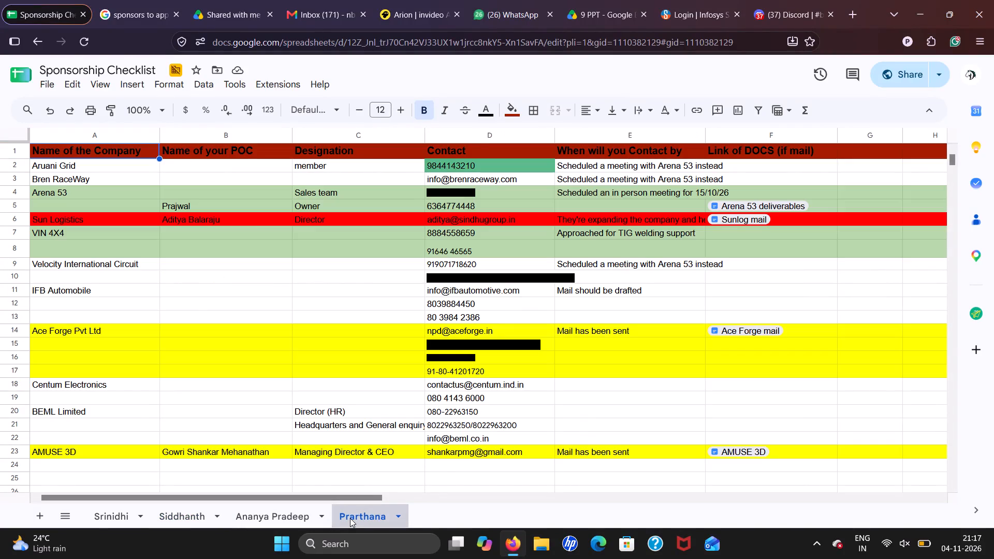
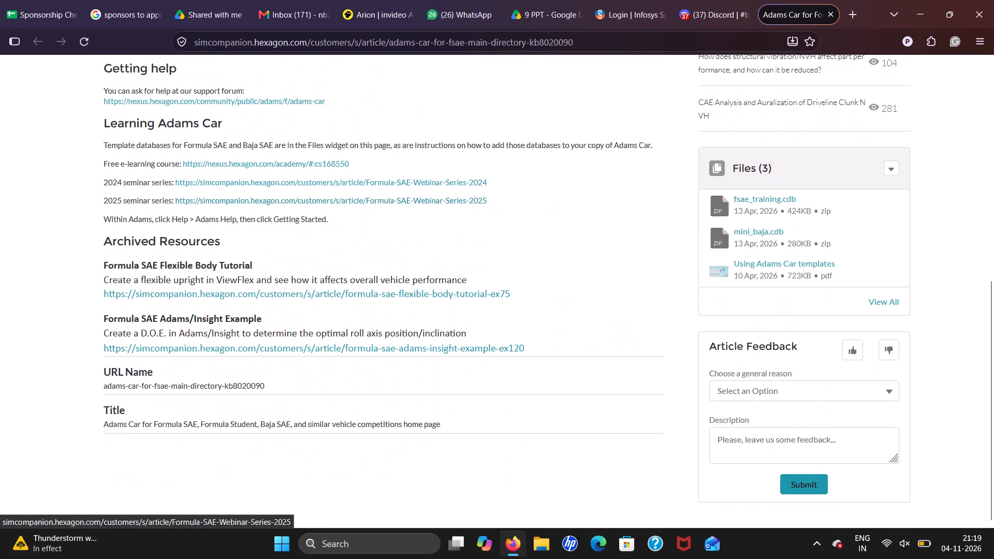
Read through the Adams Car for Formula SAE home page, covering how to get the software, help, learning resources and archived tutorials.
scroll(268, 277, down, 1)
scroll(208, 322, up, 4)
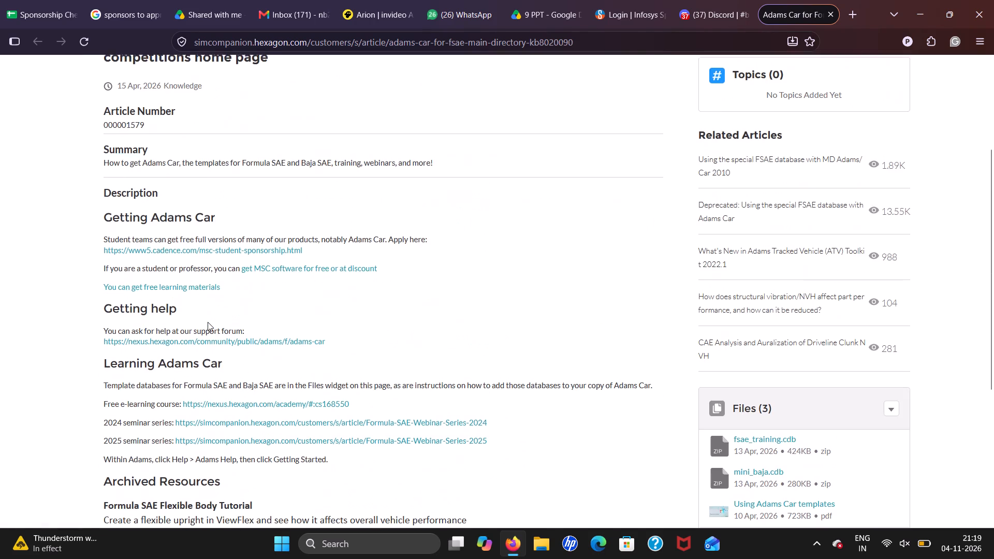
scroll(208, 322, up, 2)
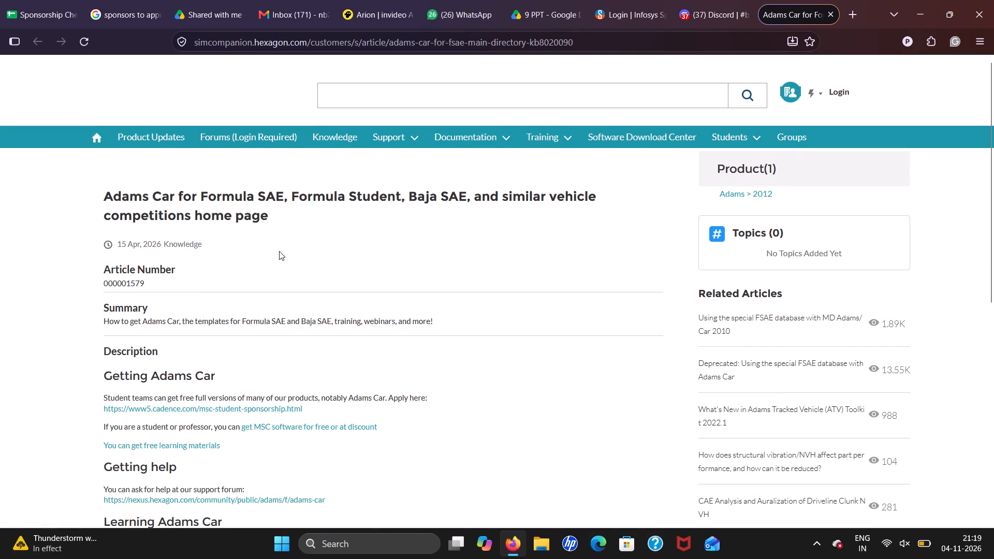
scroll(279, 251, down, 5)
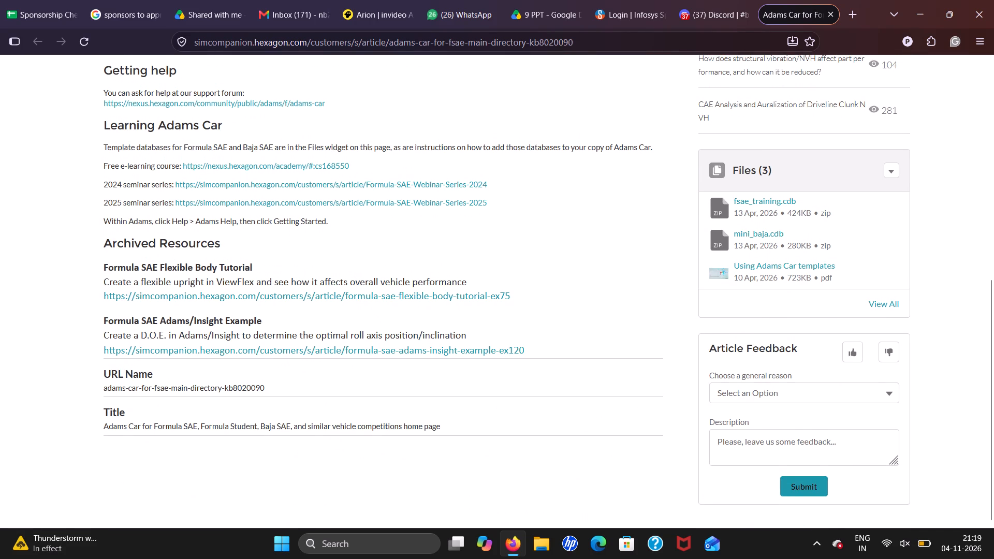
scroll(202, 331, up, 2)
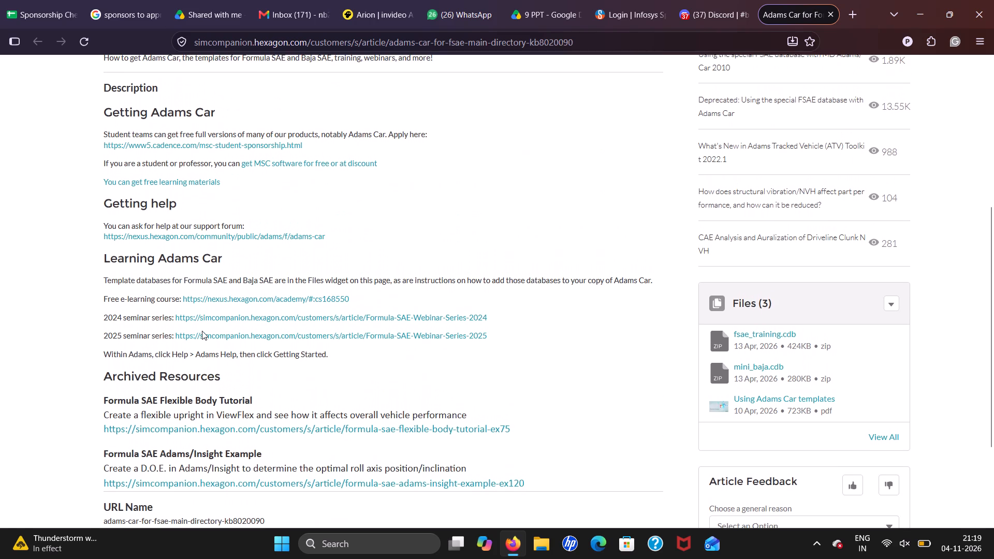
scroll(202, 331, up, 1)
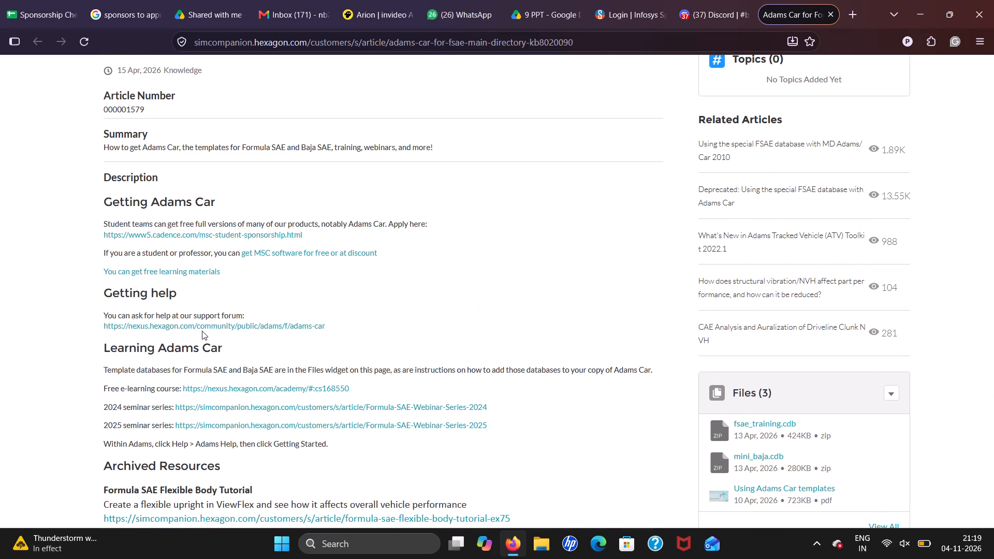
scroll(202, 331, up, 2)
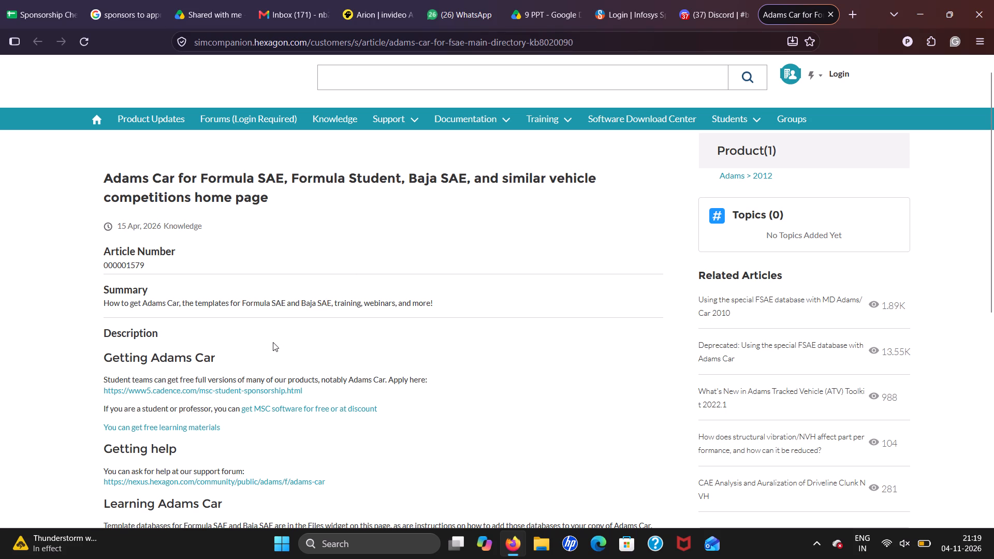
Open the Cadence MSC student sponsorship application page linked under Getting Adams Car.
click(182, 390)
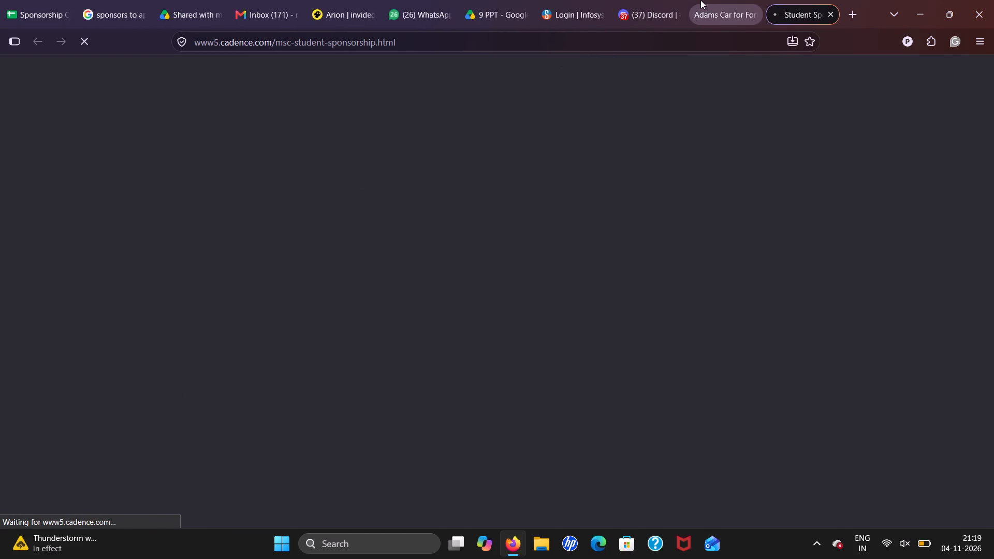
click(695, 0)
scroll(695, 0, up, 3)
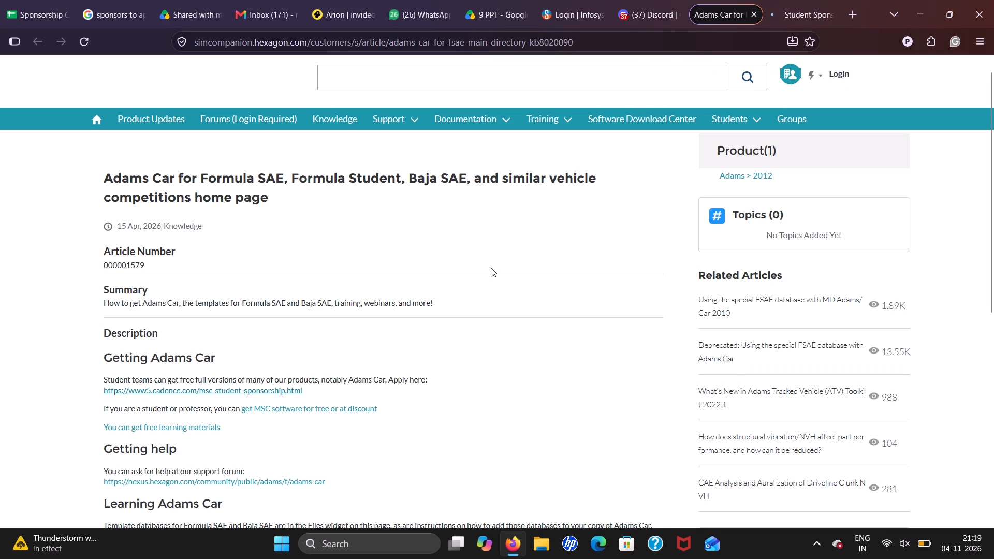
click(811, 0)
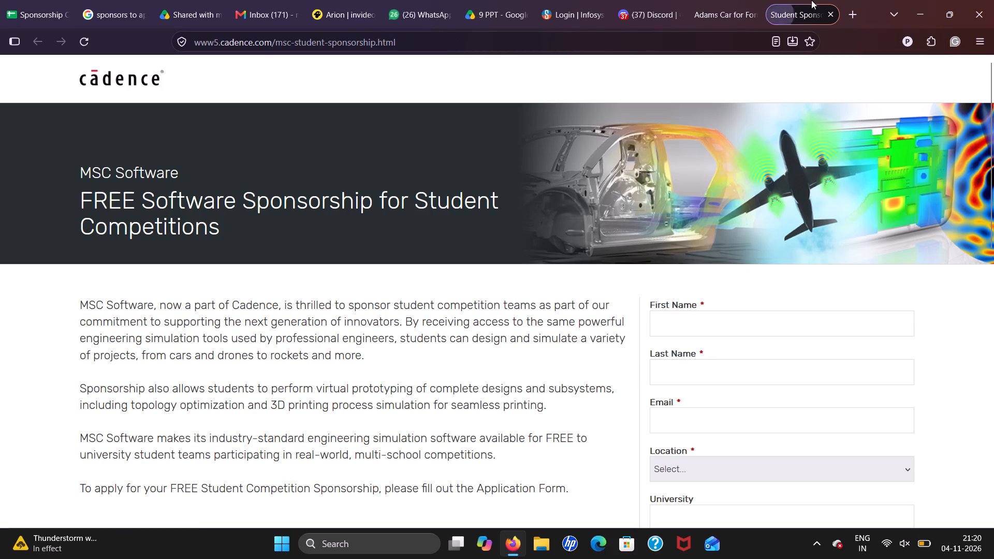
Examine the MSC Software student sponsorship application form, from the applicant fields through team details to the licence server field and terms.
scroll(654, 350, down, 1)
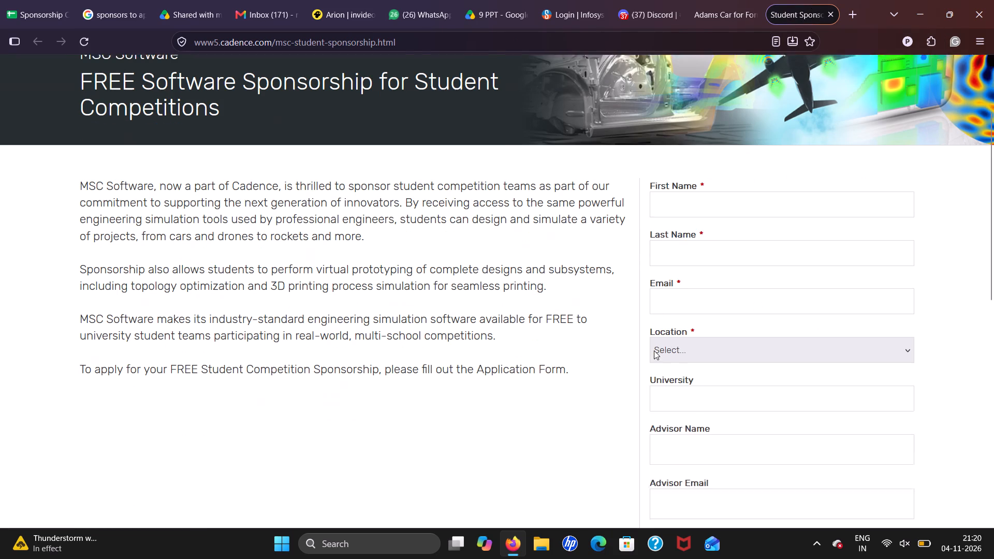
scroll(654, 350, down, 5)
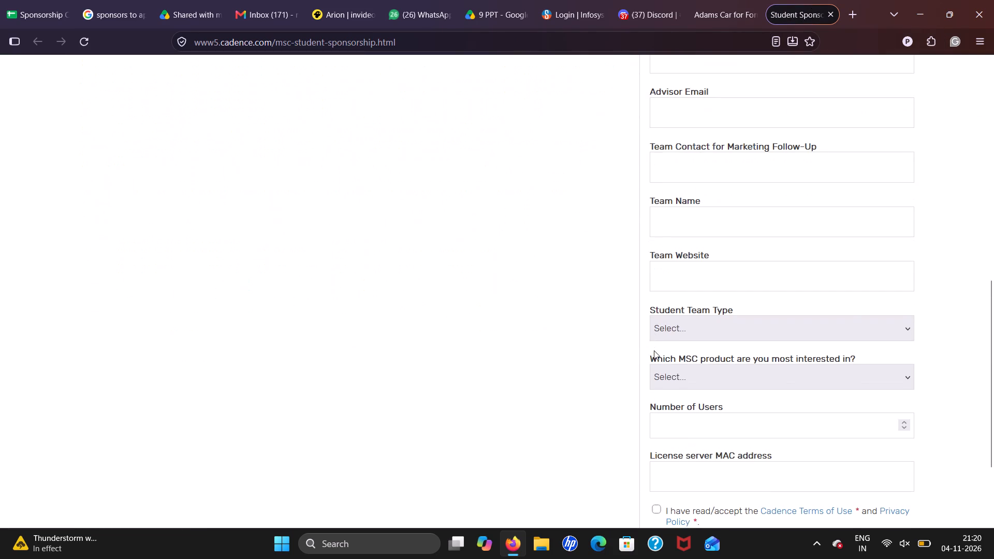
scroll(654, 350, down, 3)
scroll(654, 350, up, 2)
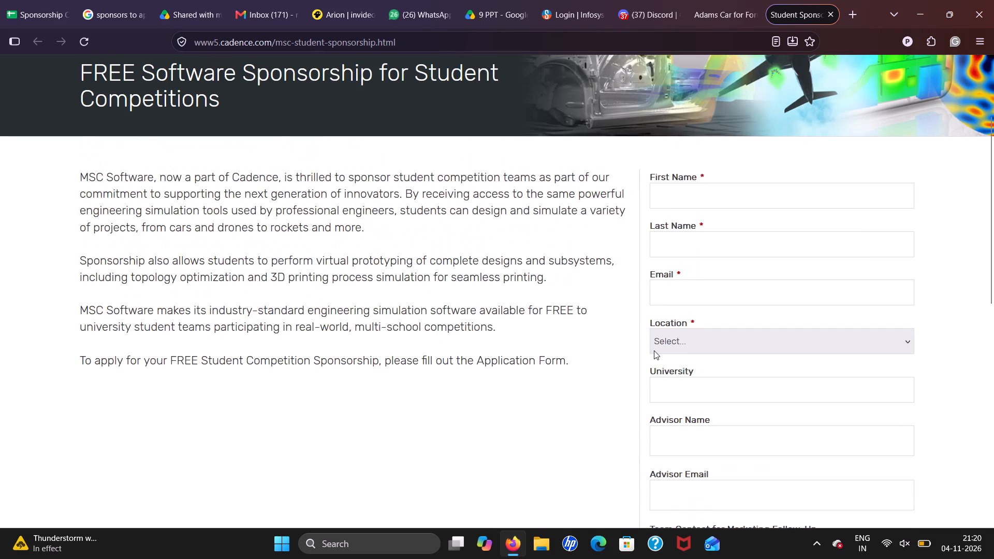
scroll(654, 350, down, 2)
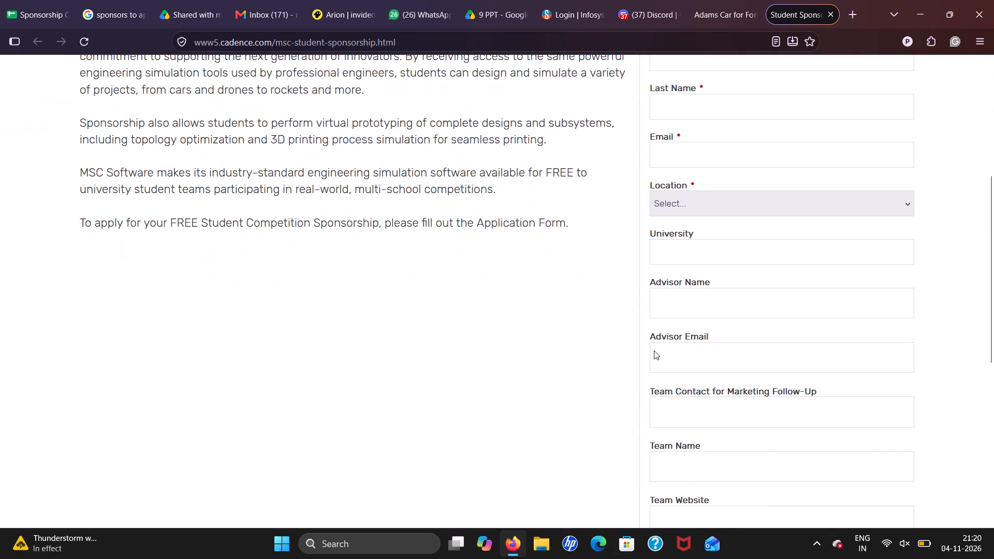
scroll(654, 350, down, 2)
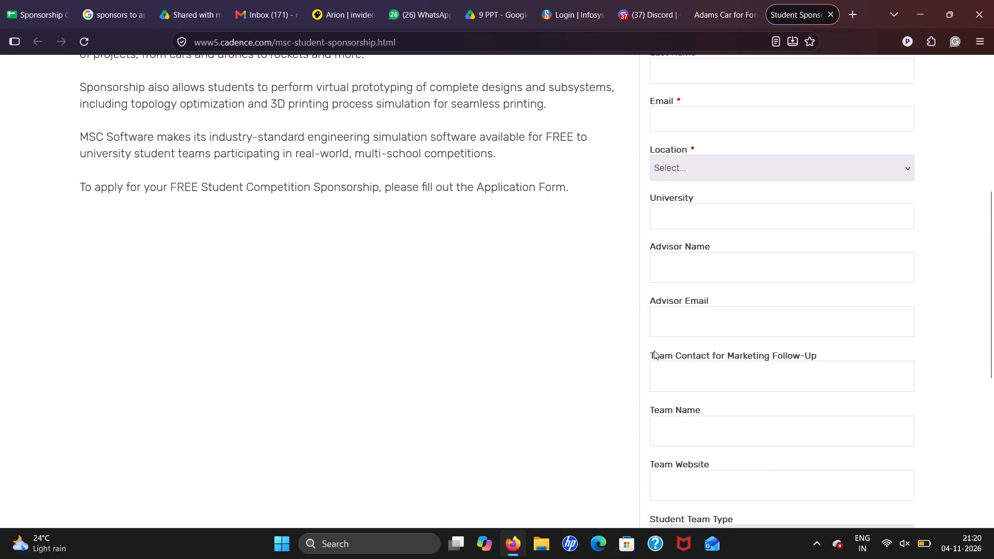
scroll(654, 350, down, 4)
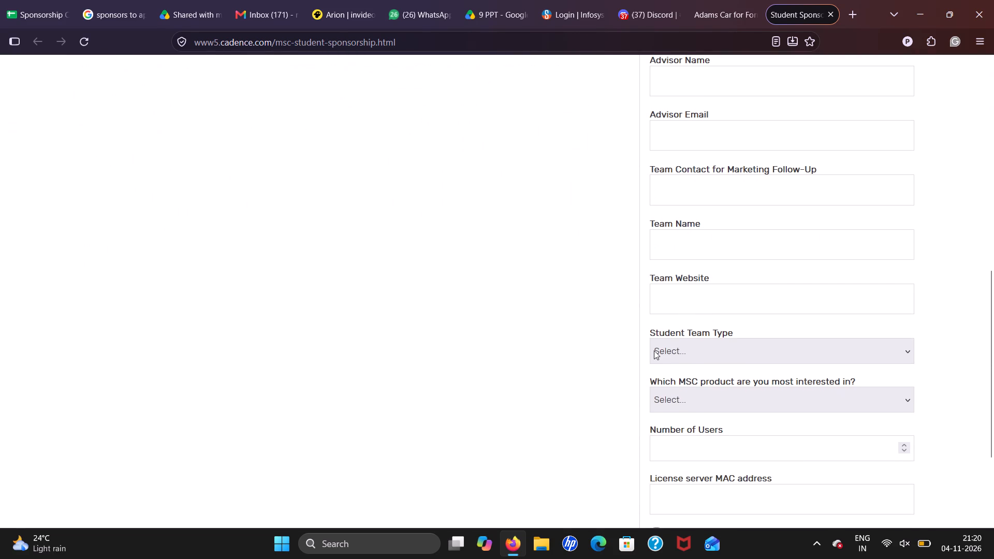
scroll(654, 350, down, 1)
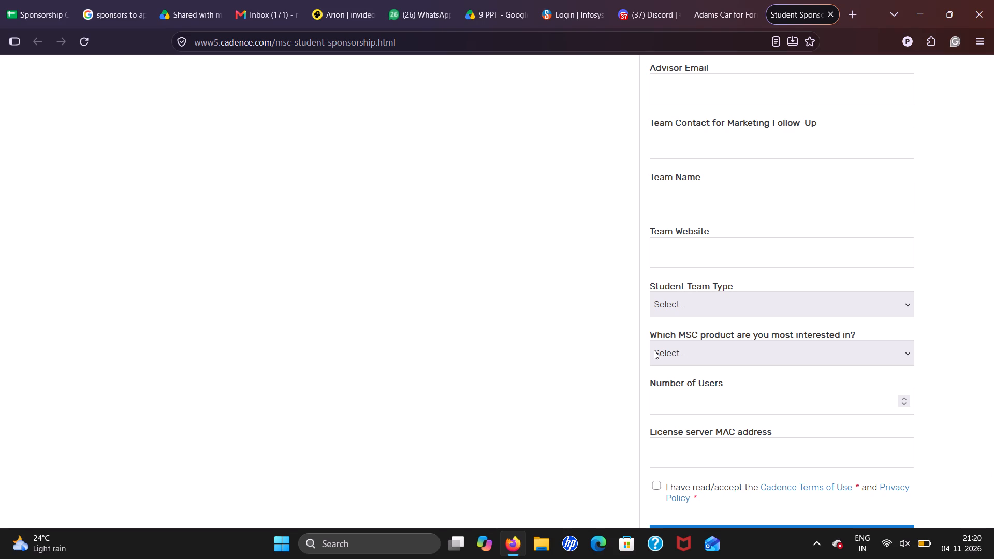
scroll(654, 350, up, 1)
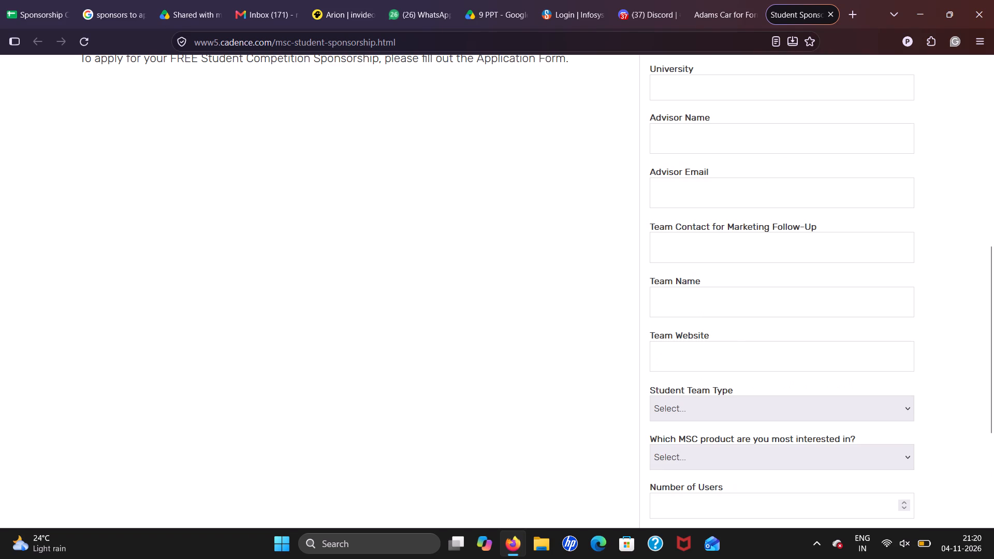
scroll(615, 267, down, 3)
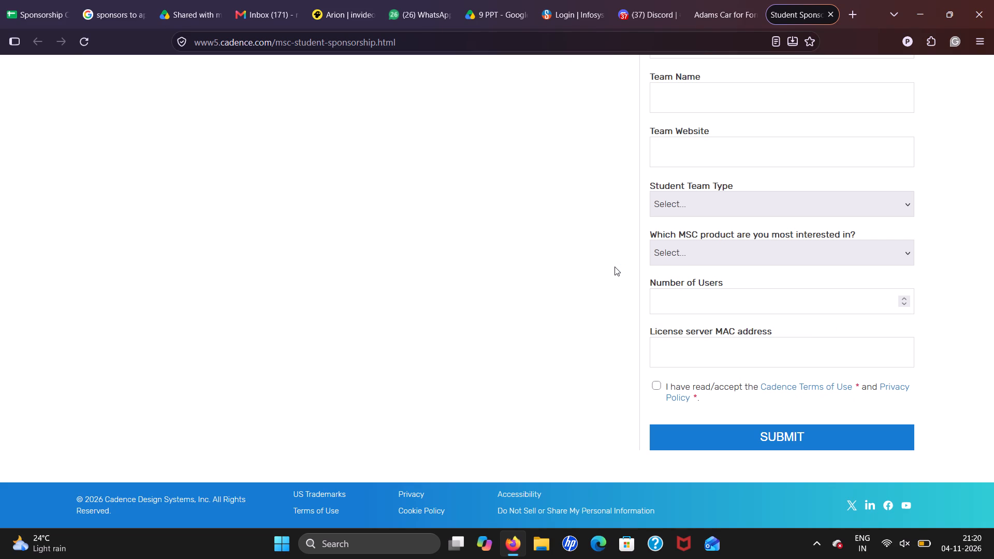
Look over the available choices for the MSC product the team is most interested in.
click(703, 264)
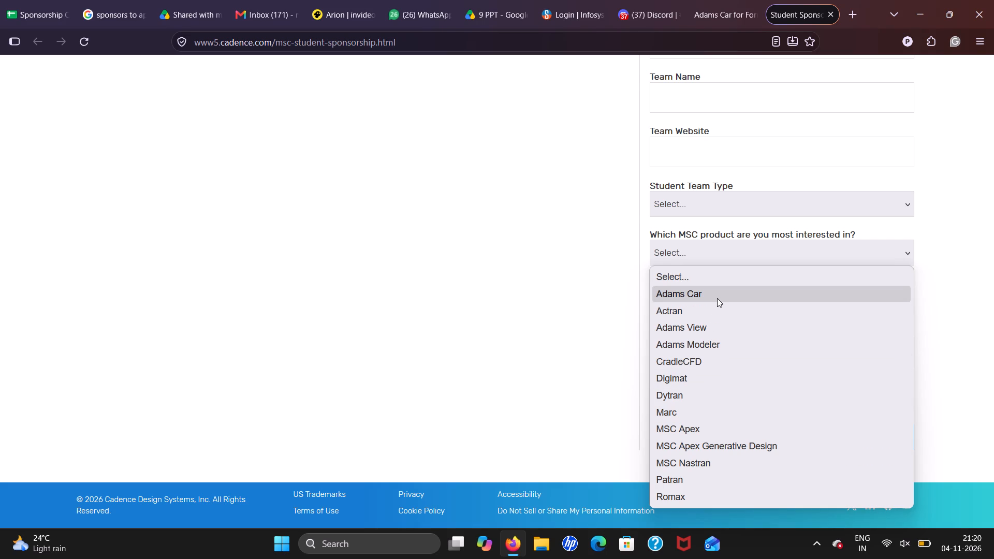
scroll(717, 298, down, 1)
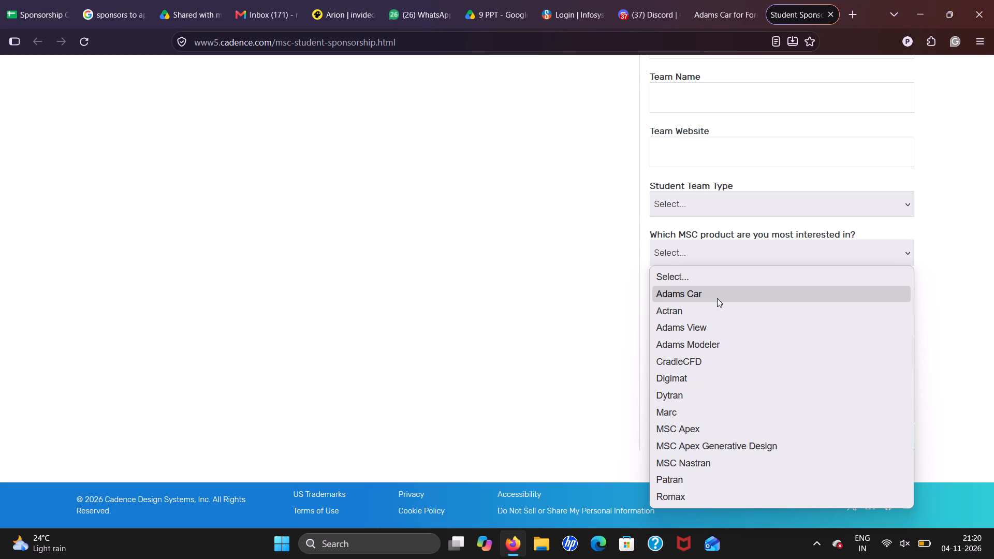
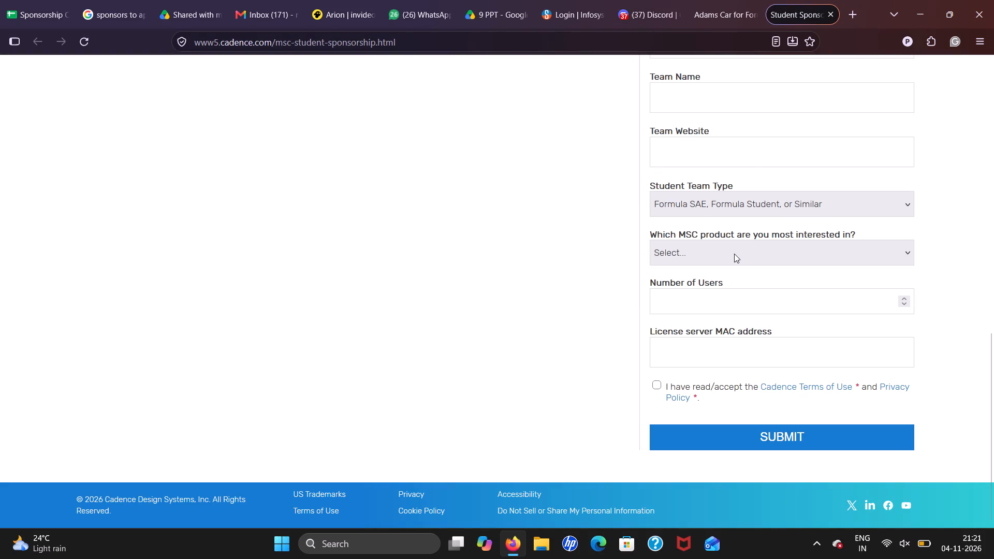
Choose Adams Car as the MSC product the team is most interested in.
click(734, 254)
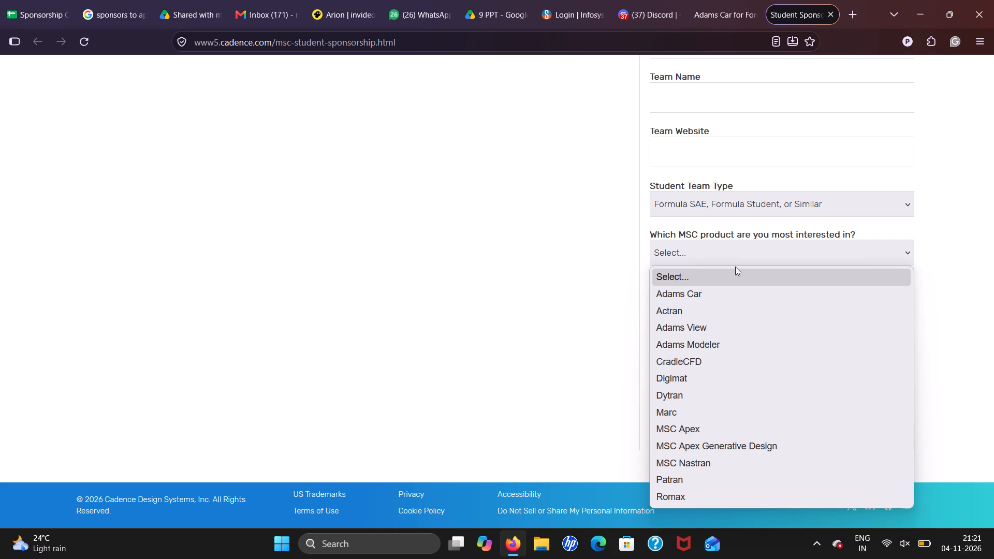
click(735, 290)
click(742, 308)
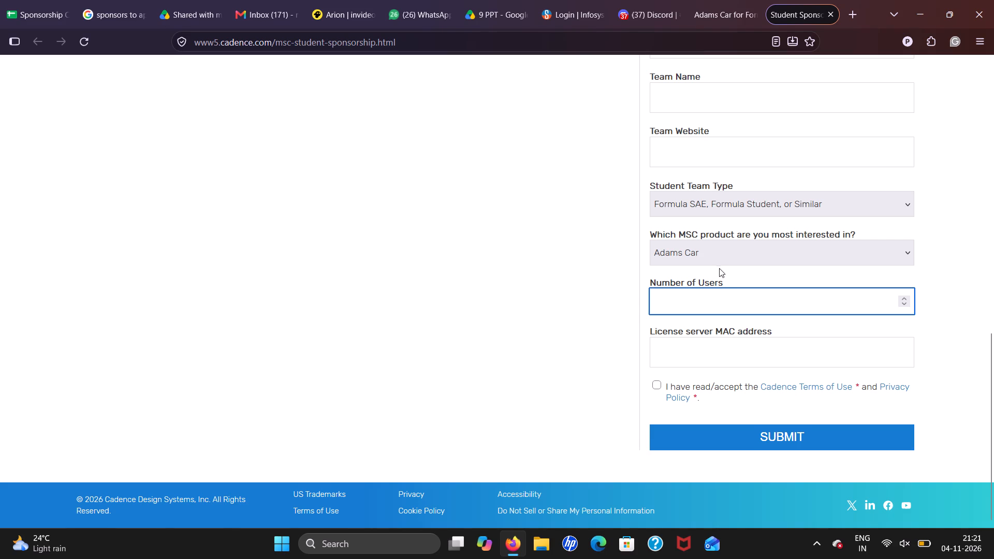
Review the sponsorship application form's fields, from number of users and team details back to the applicant fields and introductory text.
scroll(719, 268, up, 1)
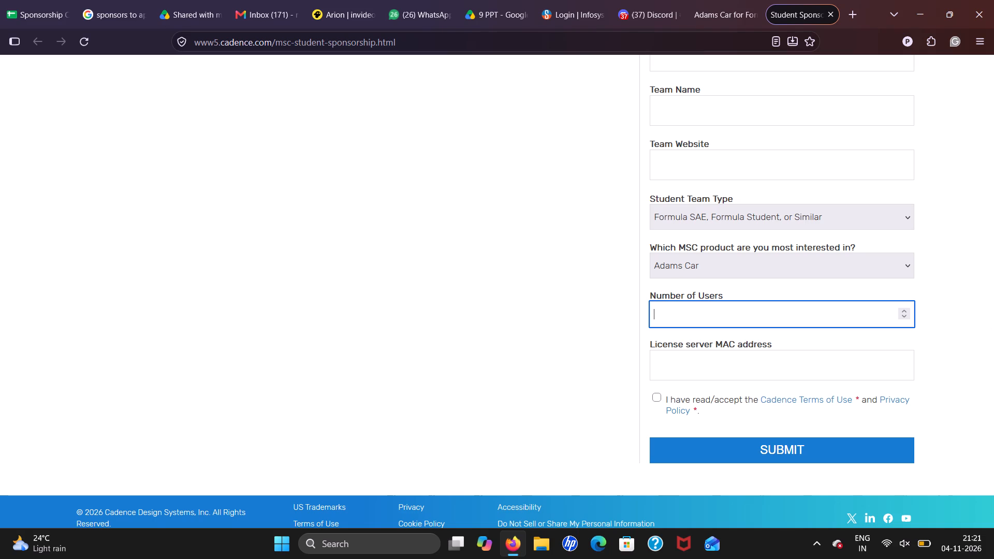
scroll(733, 316, up, 2)
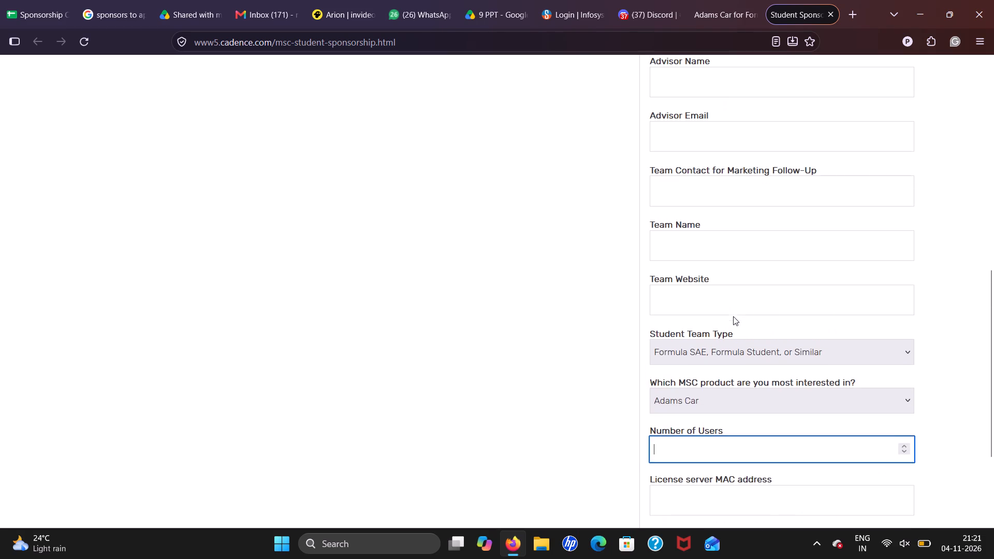
scroll(733, 316, up, 3)
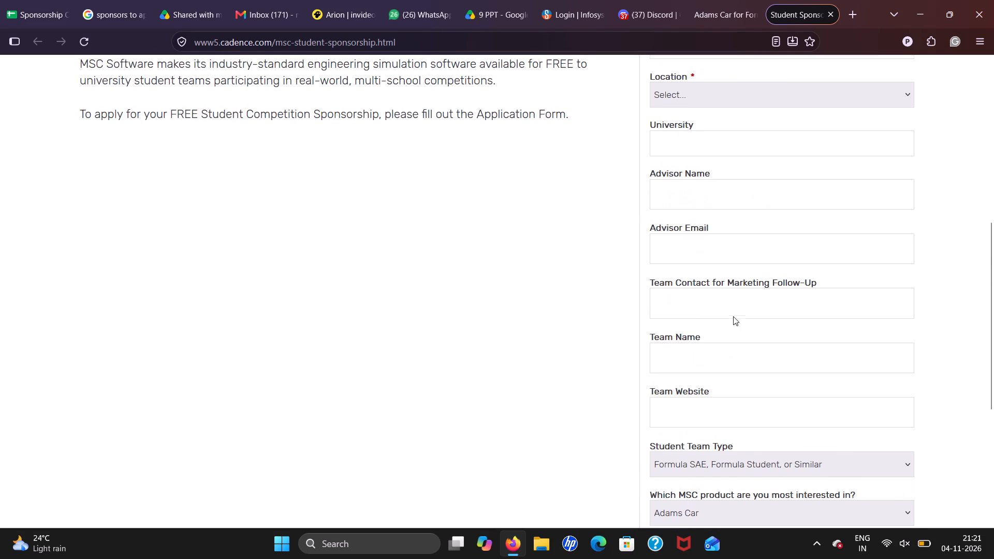
scroll(733, 316, up, 2)
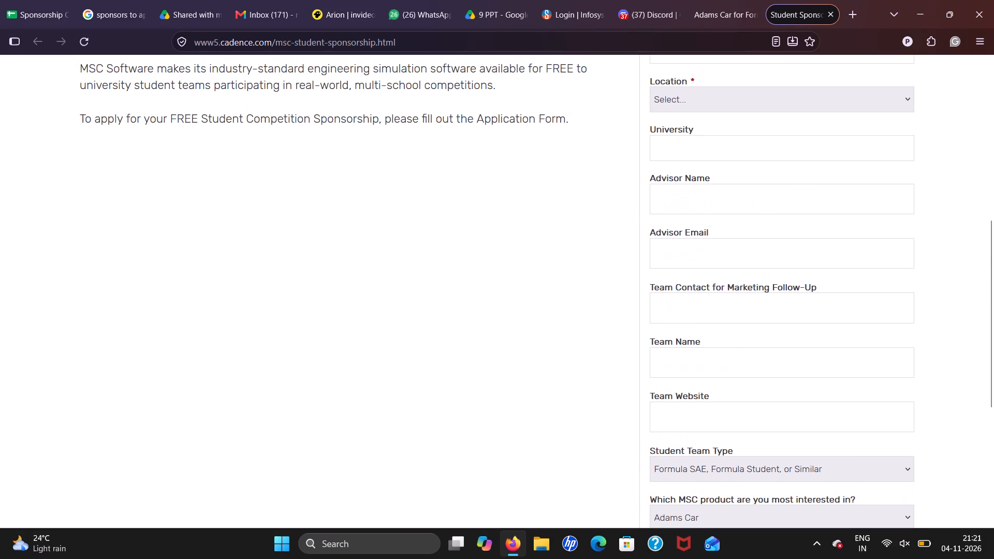
scroll(733, 316, down, 2)
scroll(593, 363, down, 1)
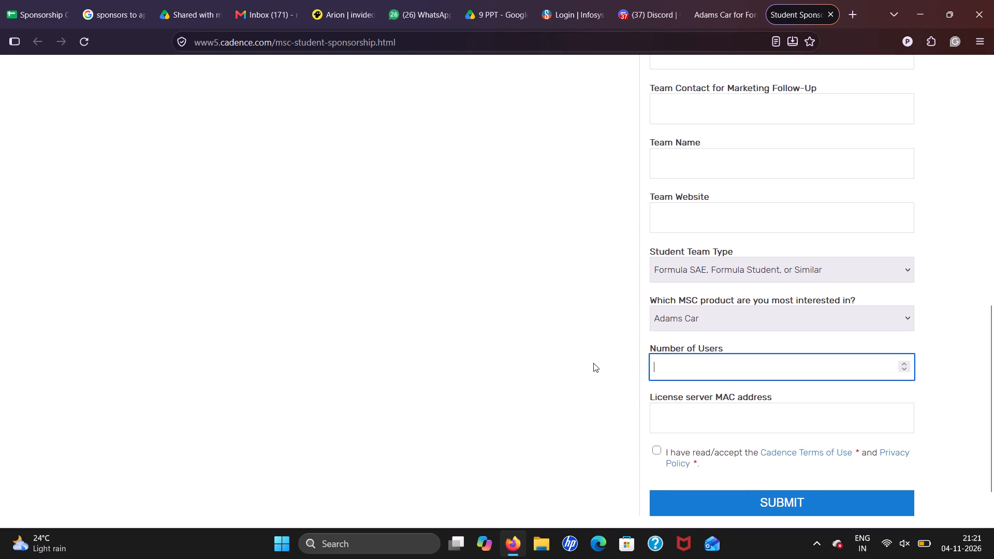
scroll(593, 363, down, 1)
scroll(593, 363, up, 4)
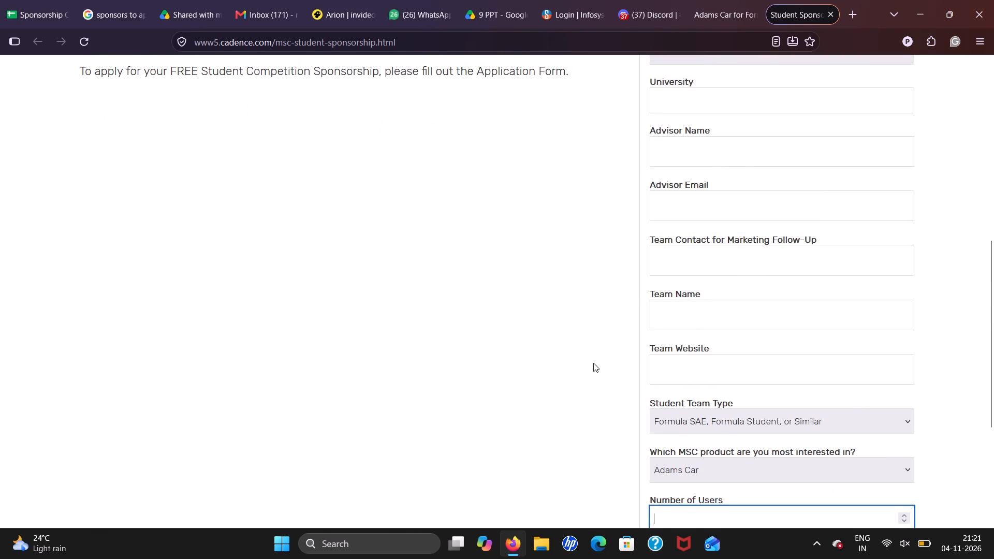
scroll(593, 363, up, 2)
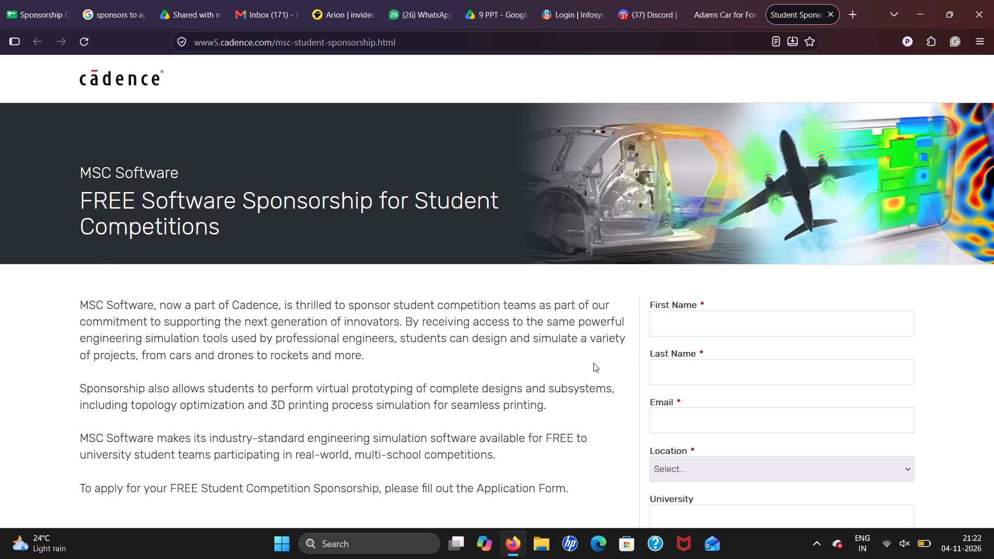
Fill in the applicant's first name and last name on the sponsorship application form.
click(700, 329)
key(t)
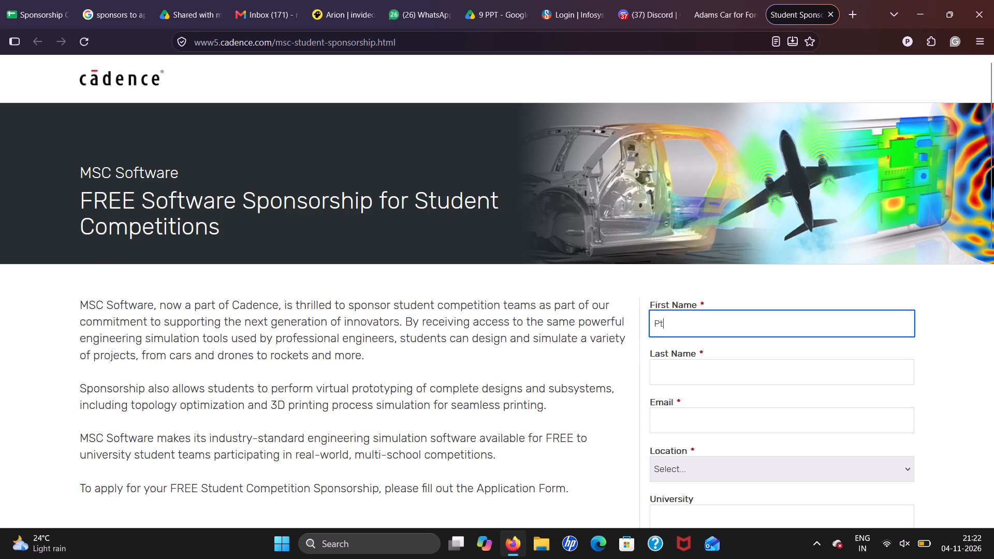
key(BackSpace)
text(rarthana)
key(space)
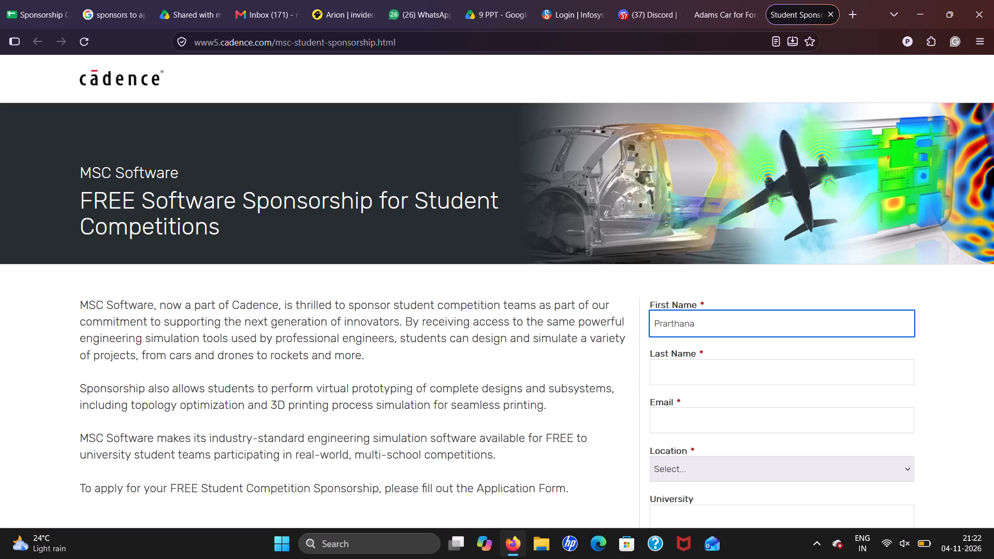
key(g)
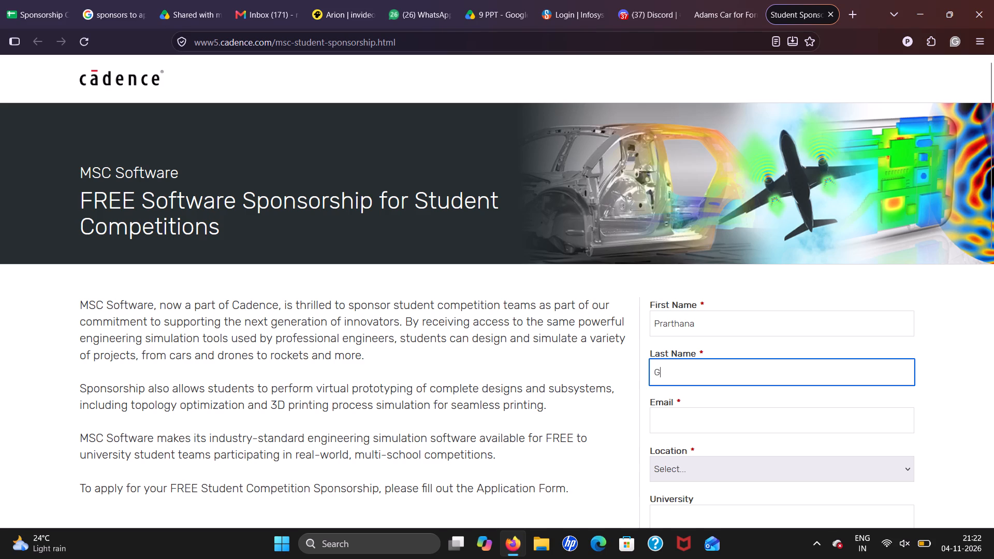
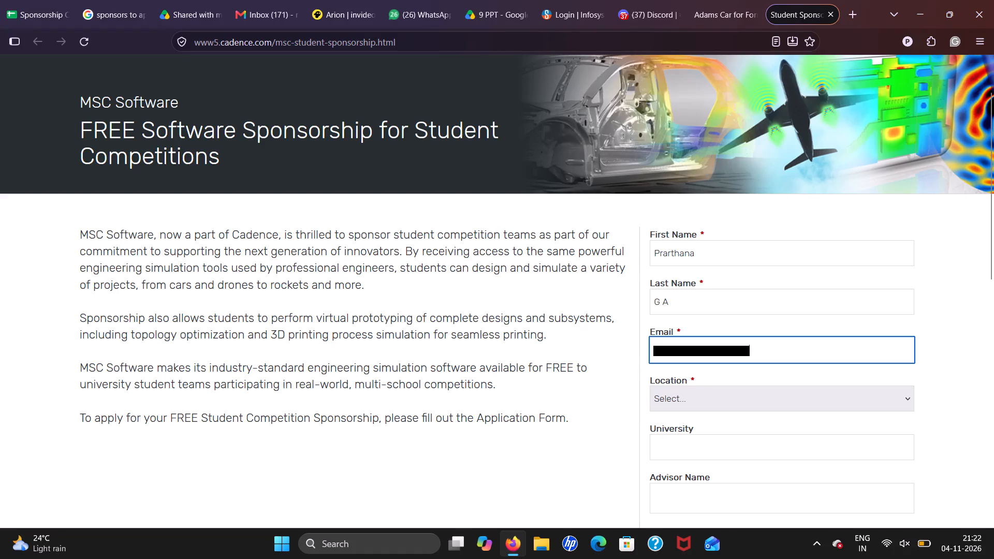
Set the applicant's location to India on the sponsorship application form.
click(703, 396)
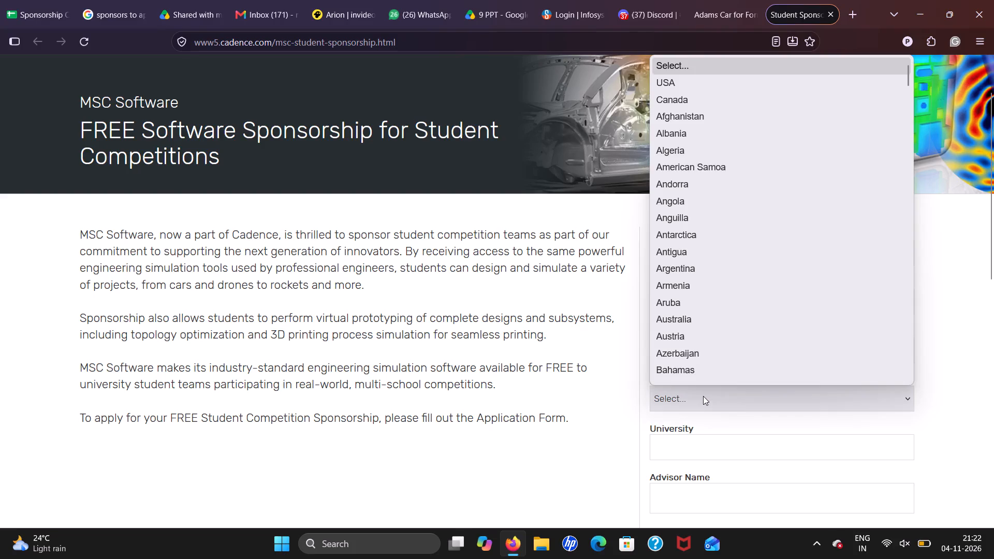
scroll(717, 253, down, 1)
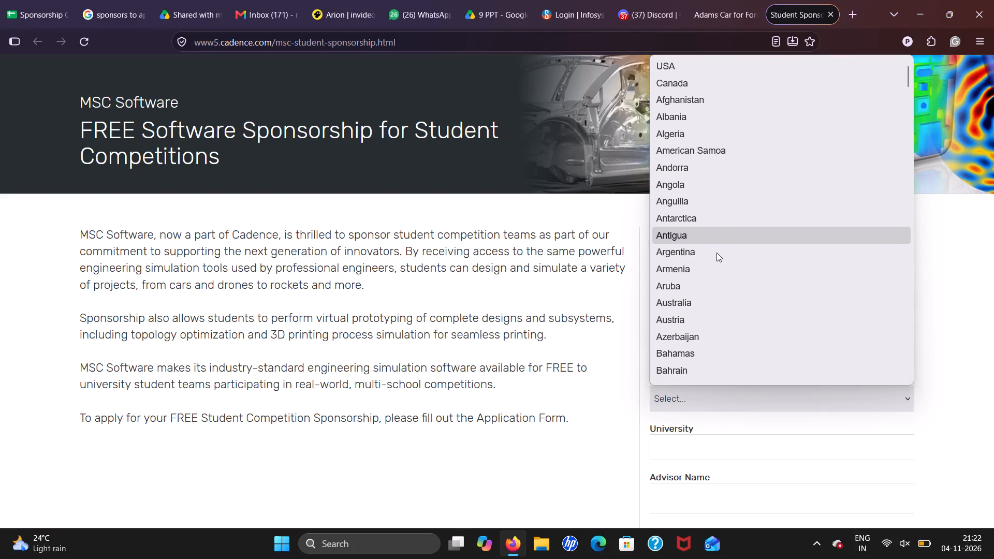
scroll(717, 253, down, 2)
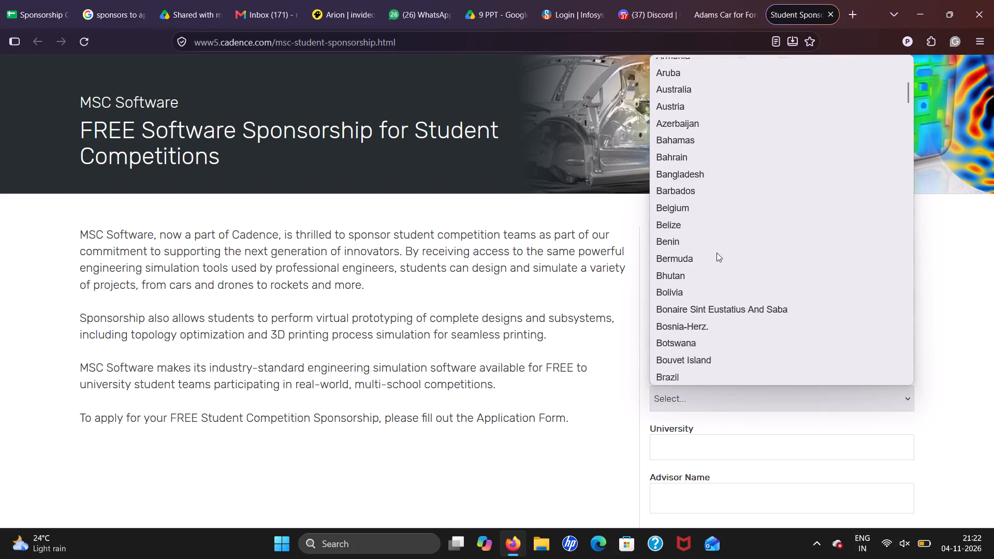
scroll(717, 253, down, 4)
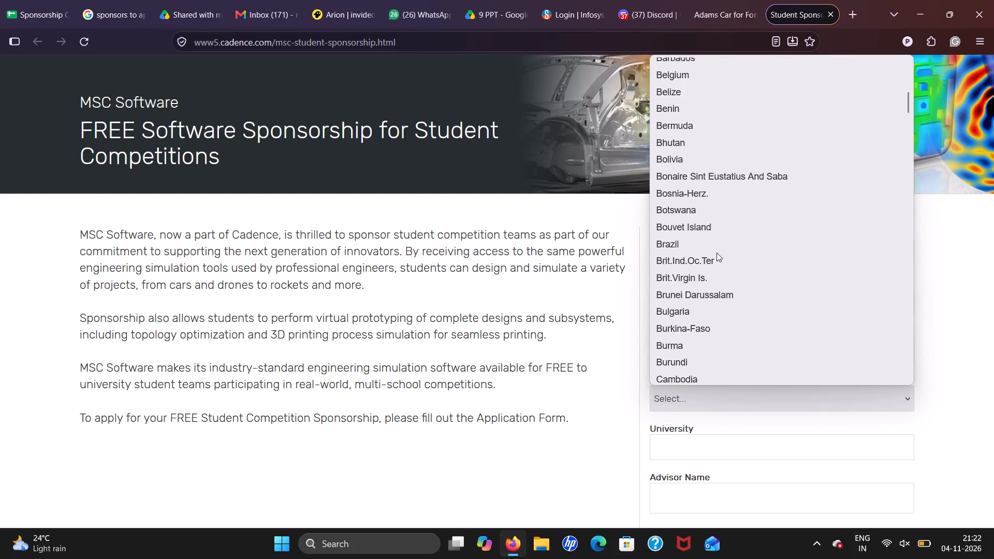
scroll(717, 253, down, 5)
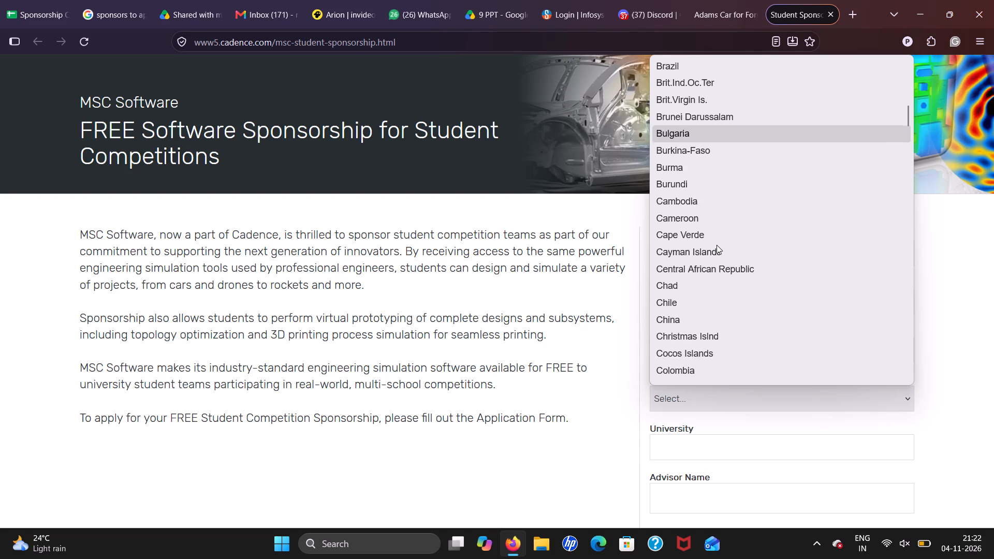
scroll(717, 245, down, 4)
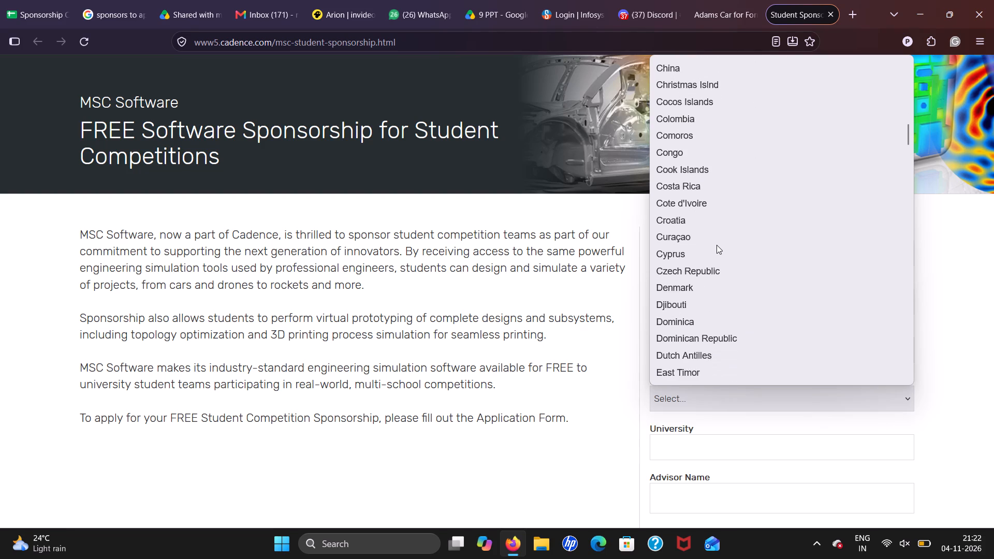
scroll(717, 245, down, 4)
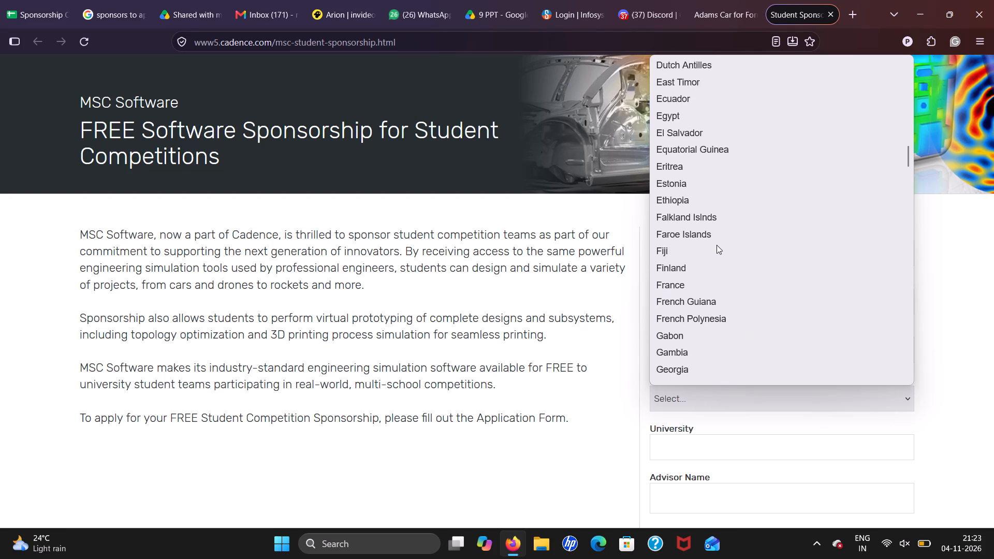
scroll(717, 245, down, 4)
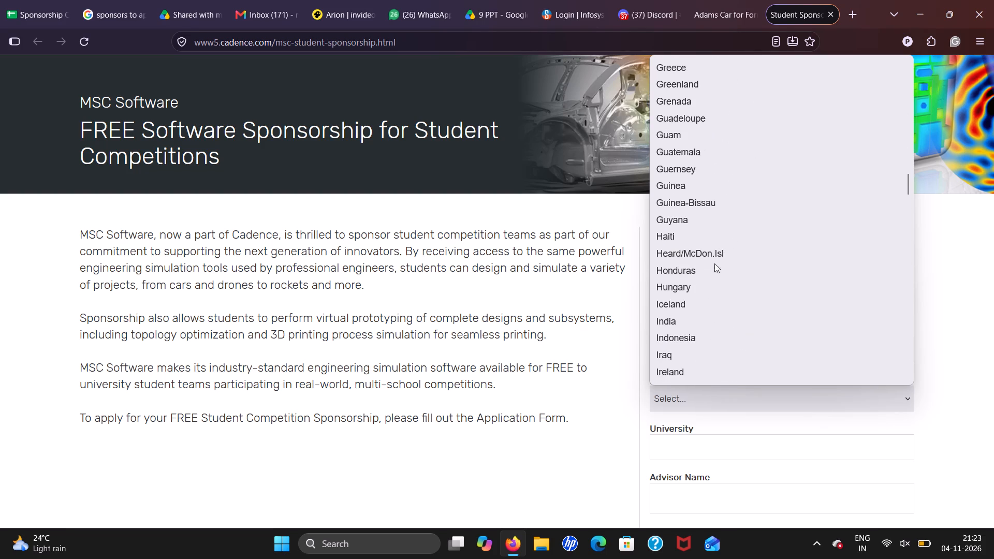
click(707, 321)
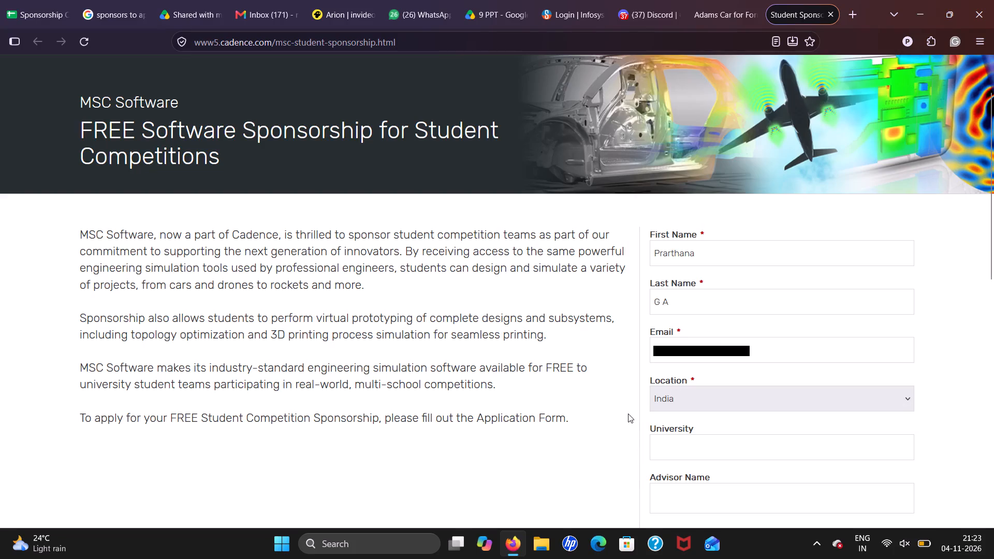
Enter Nitte Meenakshi Institute Of Technology as the university on the sponsorship application form.
scroll(628, 414, down, 1)
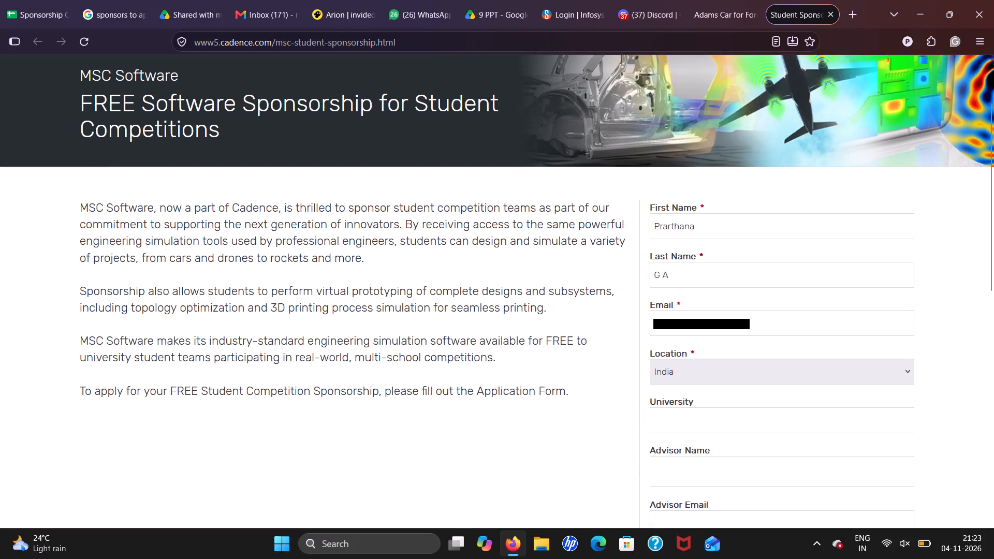
scroll(688, 414, down, 1)
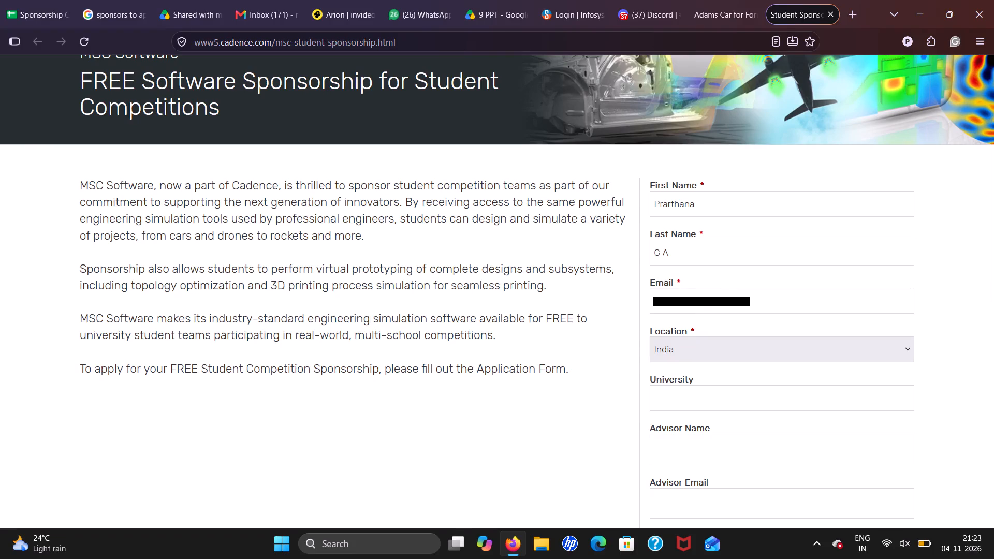
click(692, 401)
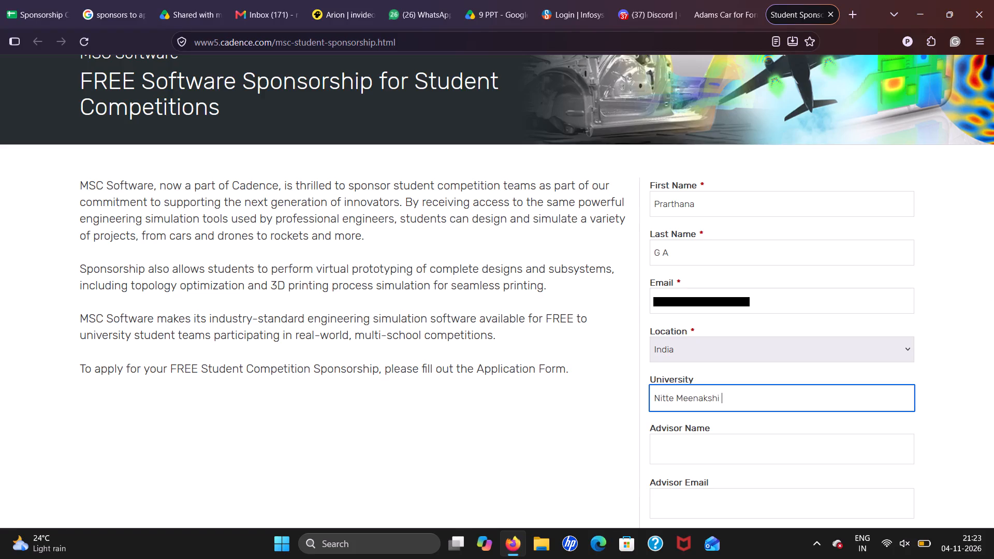
text(titute)
key(space)
text(f)
key(space)
text(echnology)
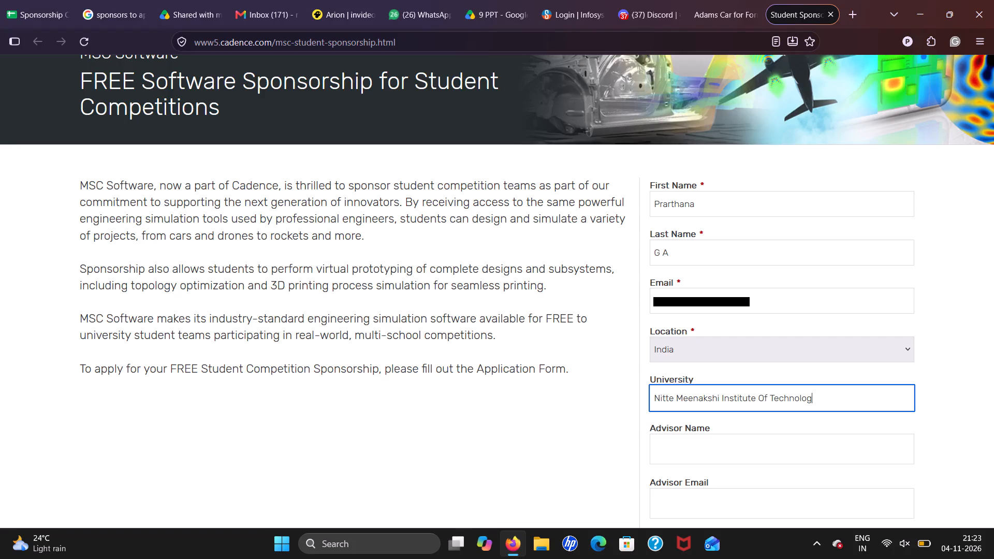
key(space)
scroll(691, 458, down, 2)
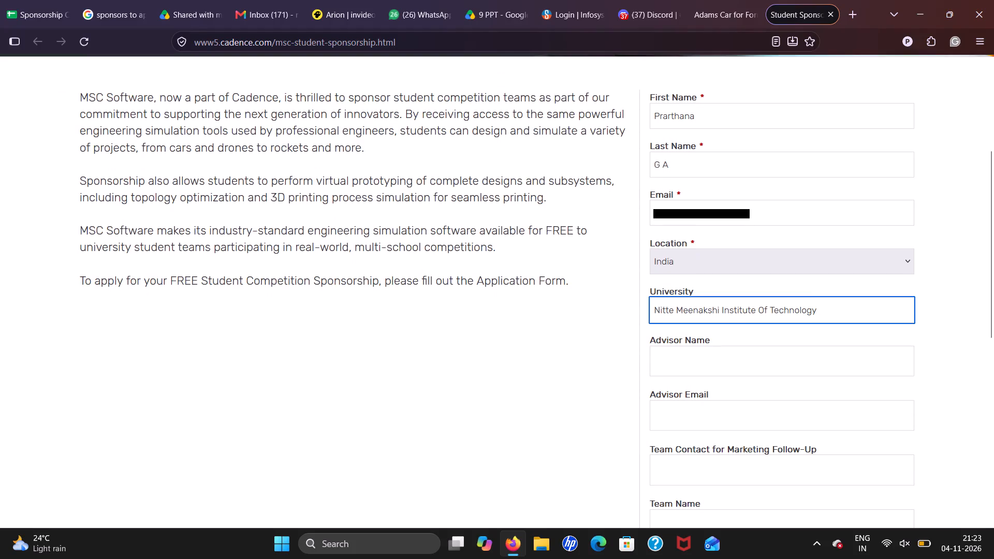
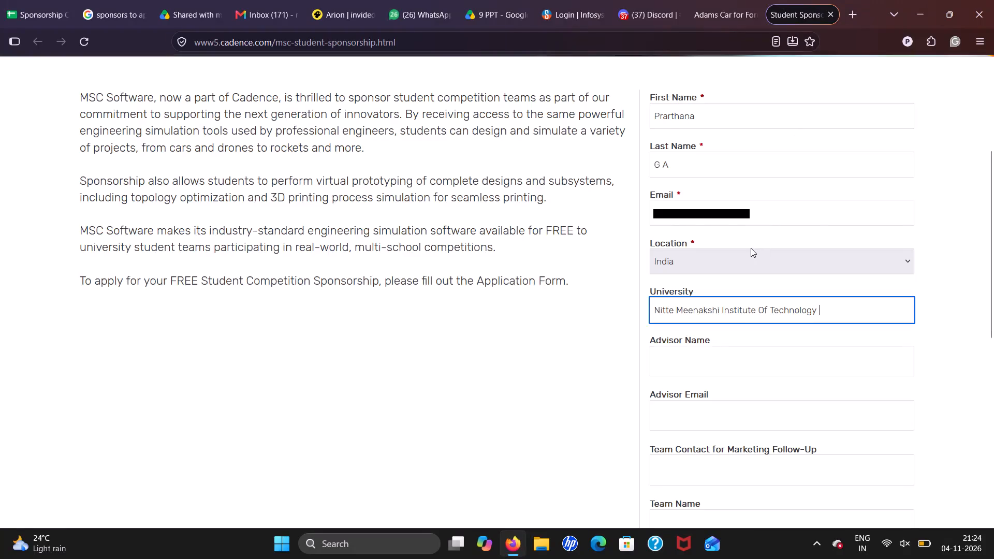
Look over the remaining sponsorship application fields, from the advisor and team details to the product, user count and license server entries.
scroll(751, 248, down, 3)
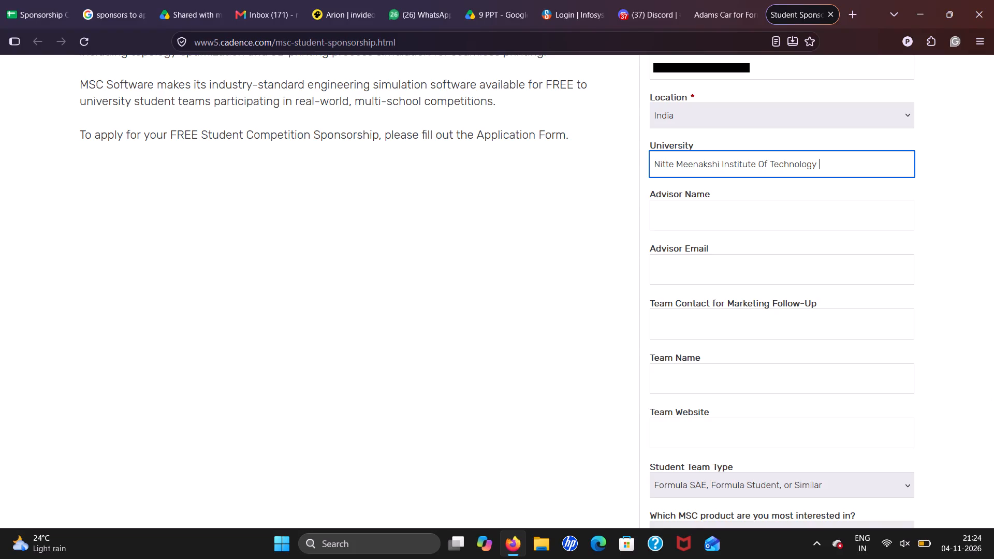
scroll(743, 319, down, 1)
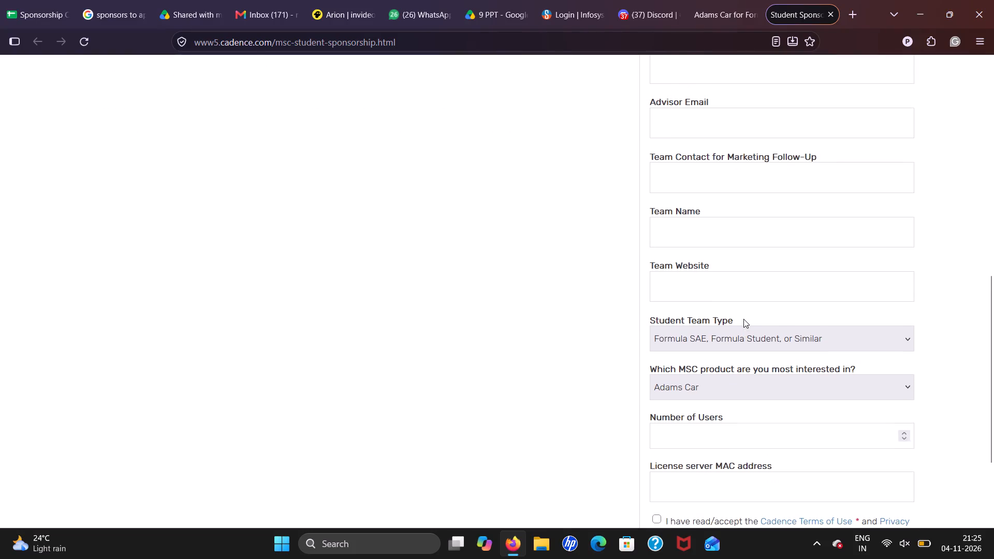
scroll(743, 319, down, 2)
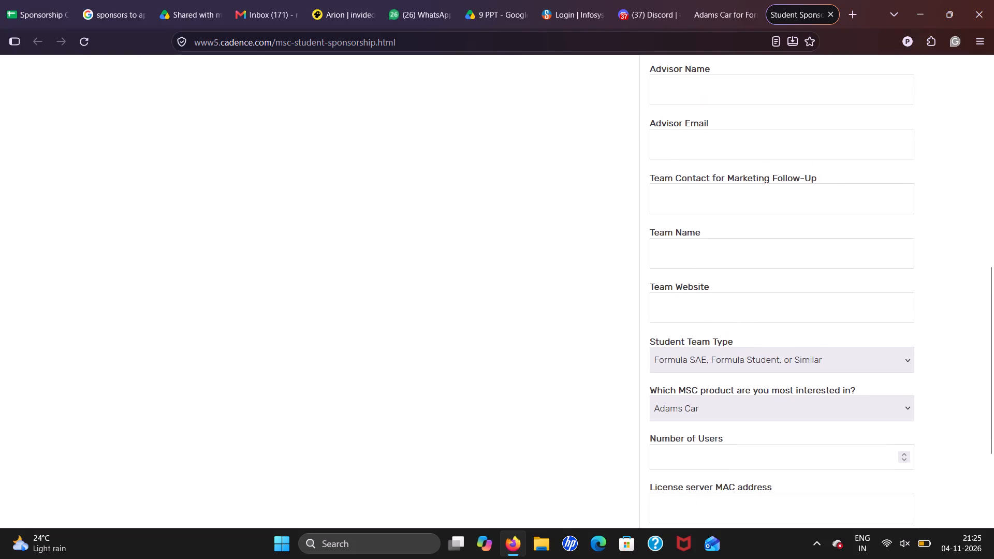
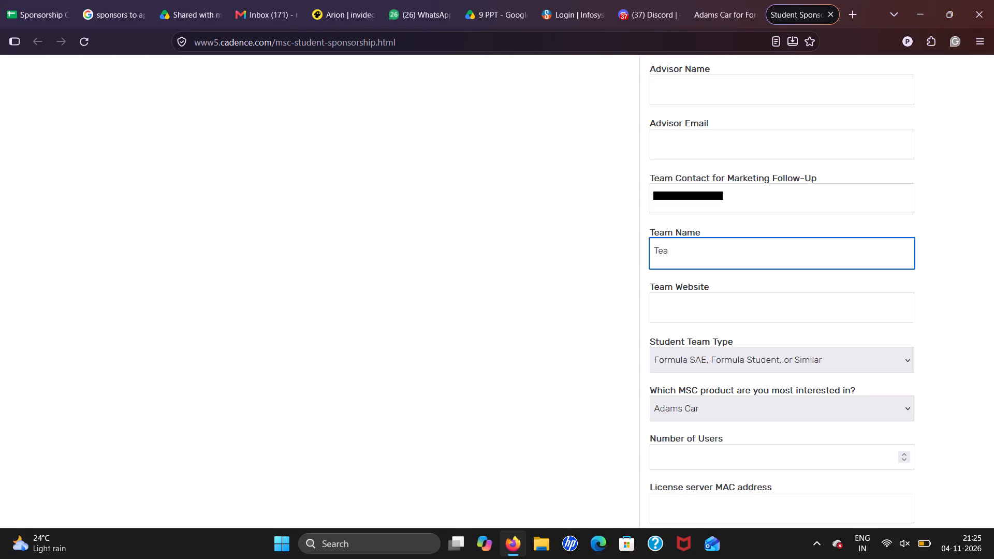
Complete the Team Name field as Team Arion.
text(rion)
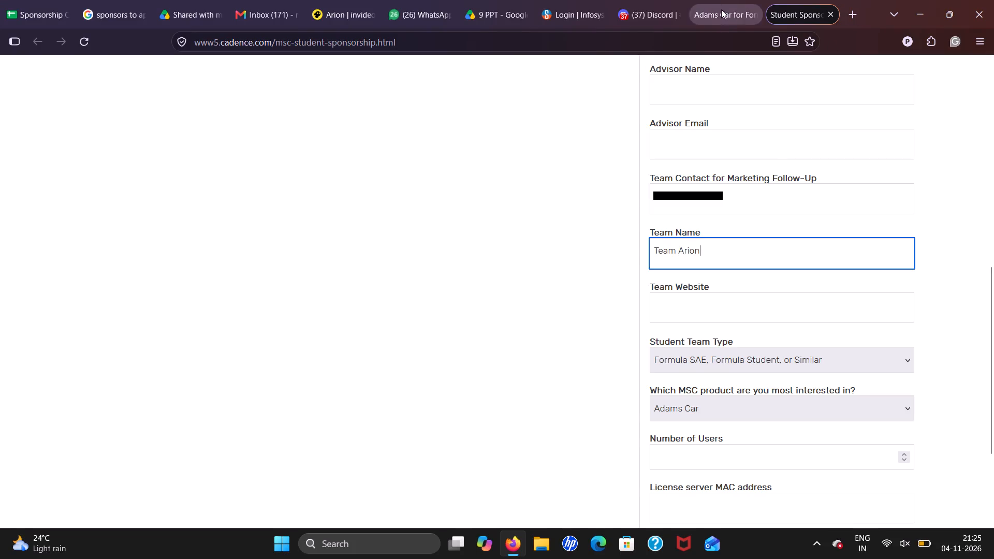
Search the web in a new tab for "team arion nmit" and open the team's arionracing.live site.
click(850, 12)
text(team arion)
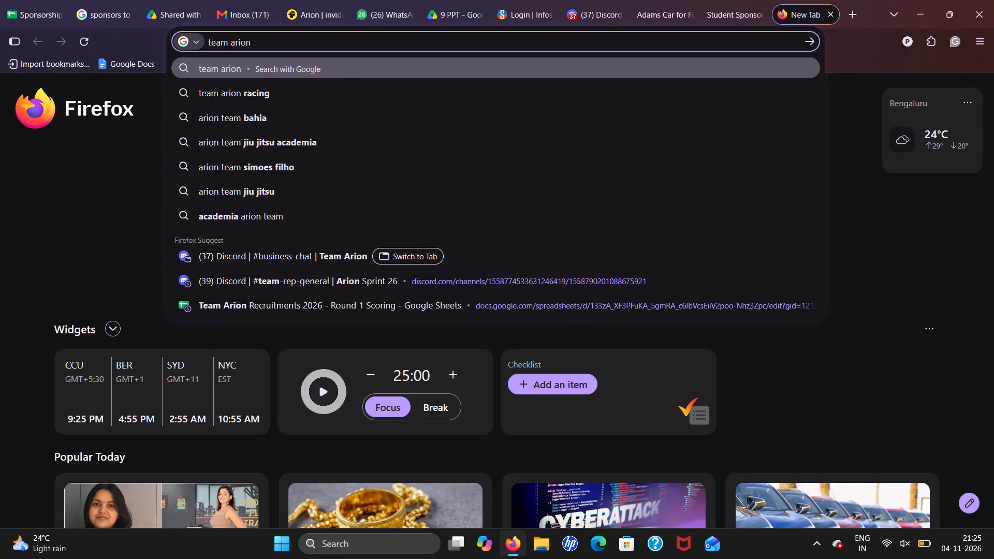
key(space)
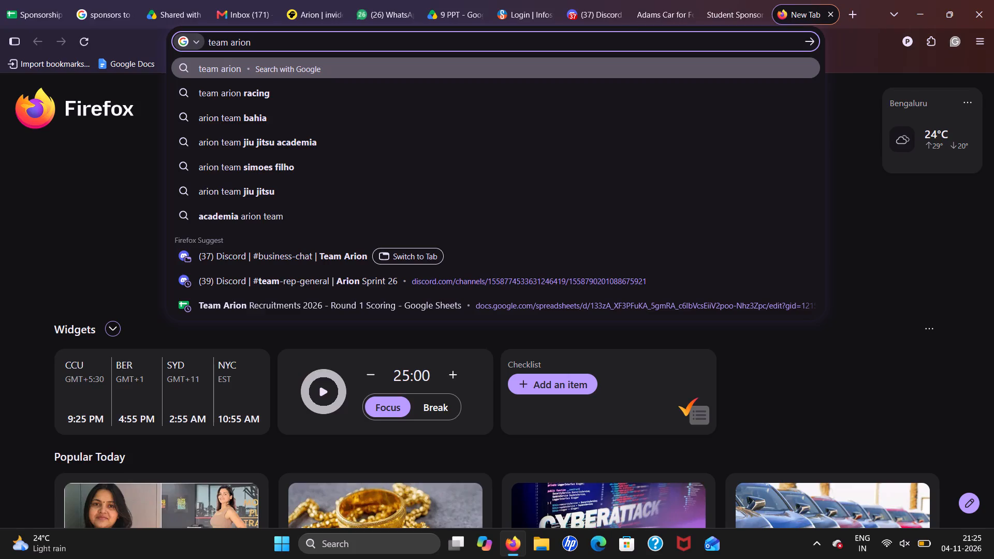
text(nmit)
key(Return)
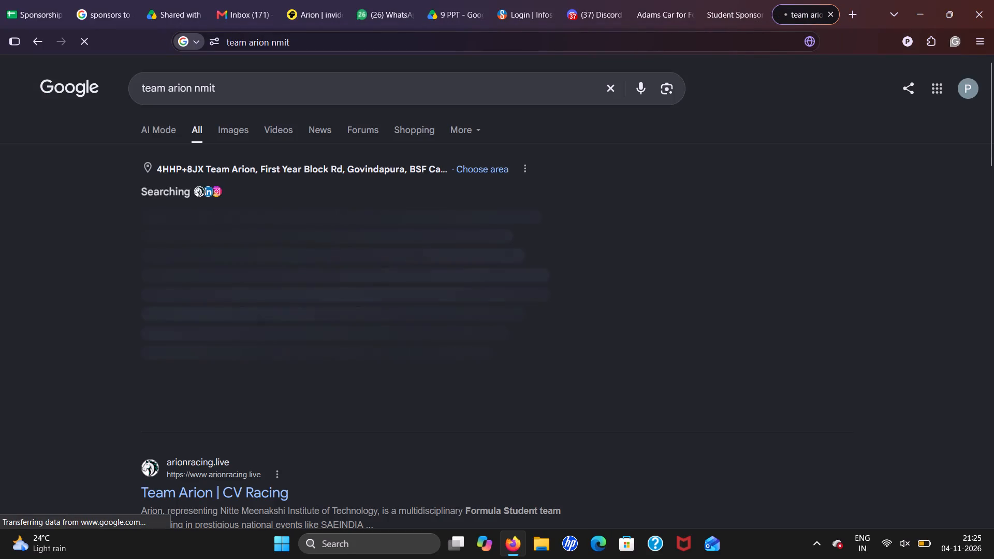
click(218, 488)
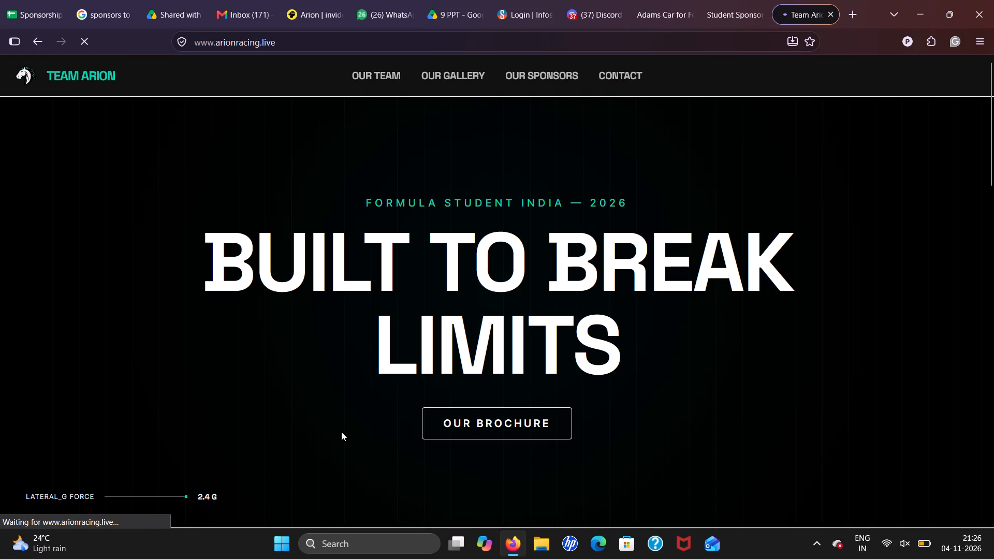
Look over the Team Arion home page, from the about section to the vision and mission statements.
scroll(341, 432, down, 5)
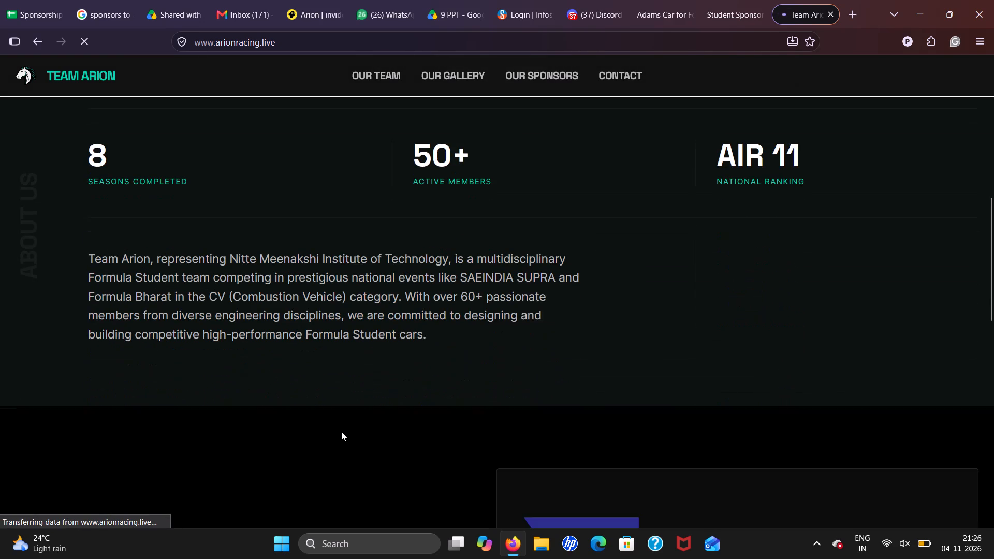
scroll(341, 432, down, 5)
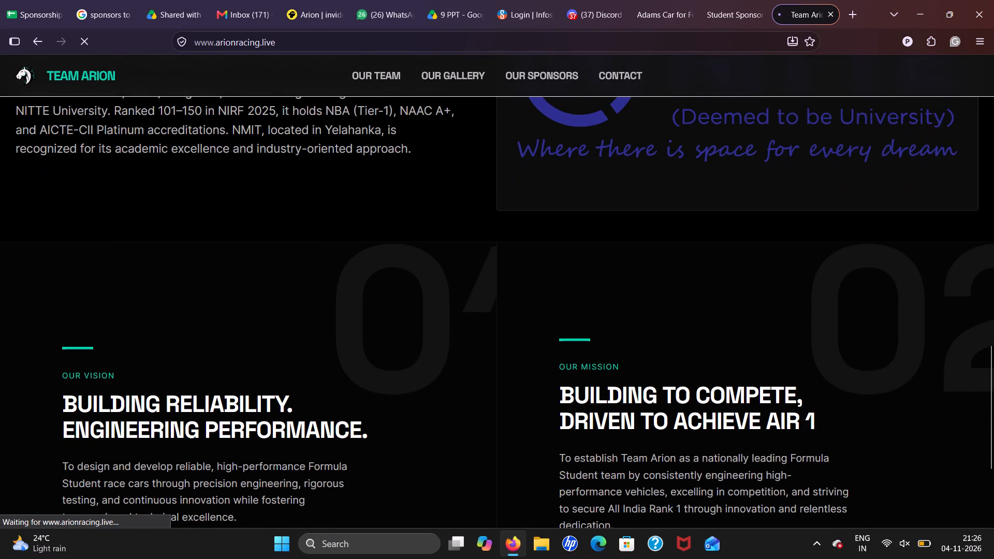
scroll(341, 432, down, 5)
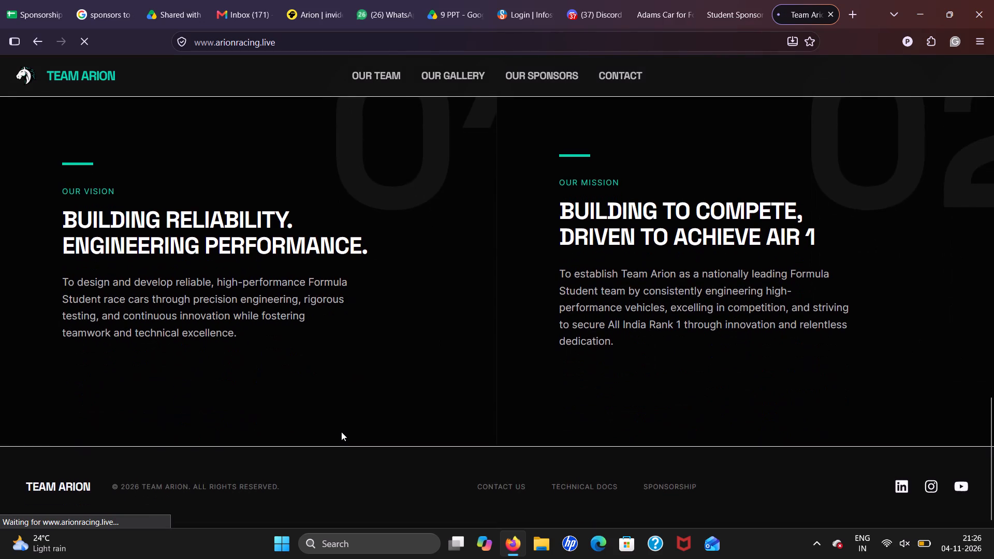
scroll(341, 432, down, 2)
scroll(341, 432, up, 10)
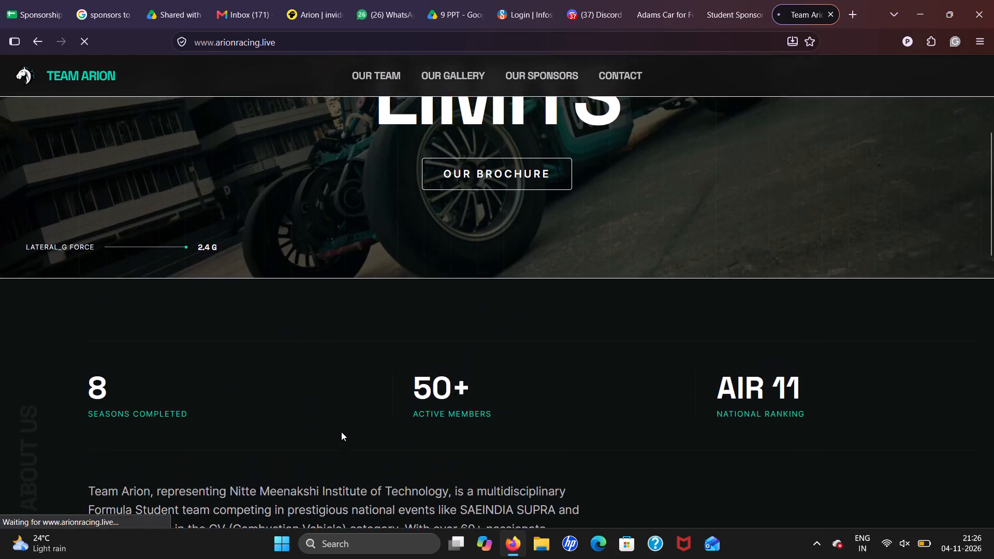
scroll(341, 432, up, 3)
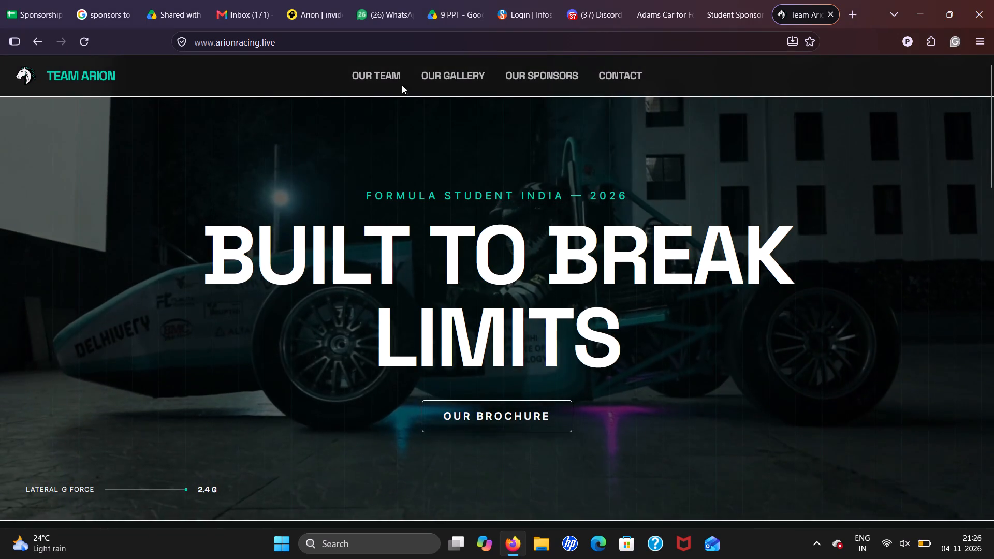
Look through the team site's gallery page, including the Media Vault section.
click(454, 79)
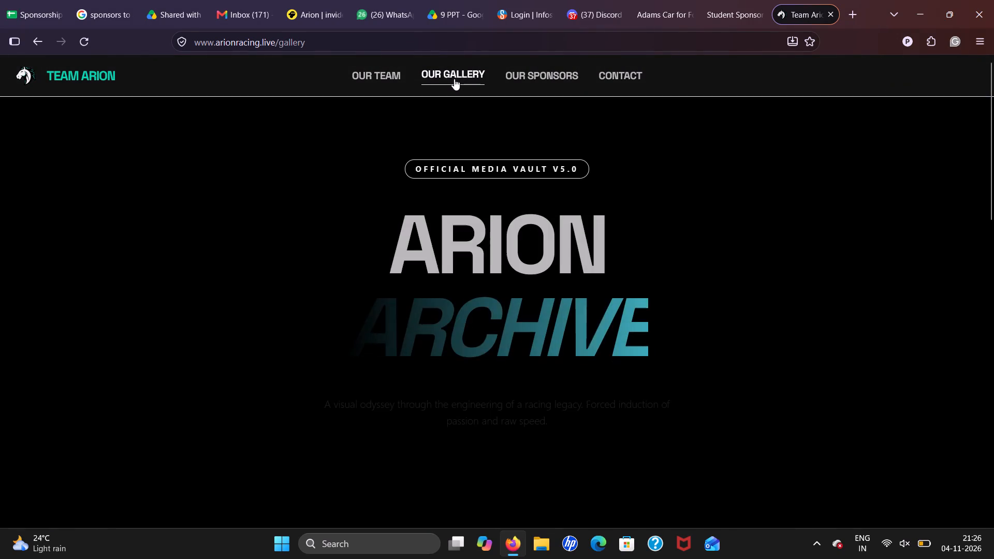
scroll(441, 248, down, 1)
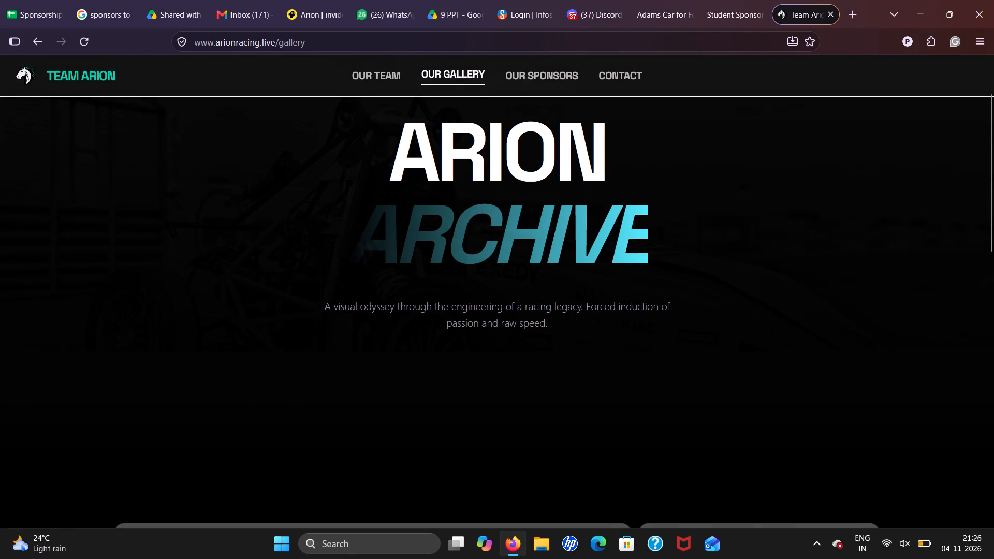
scroll(441, 248, down, 5)
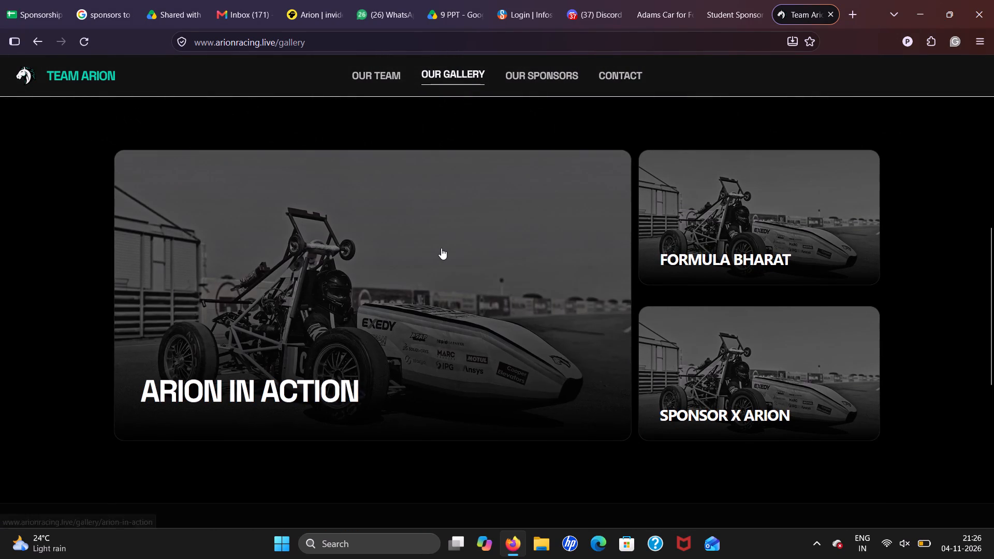
scroll(441, 248, down, 3)
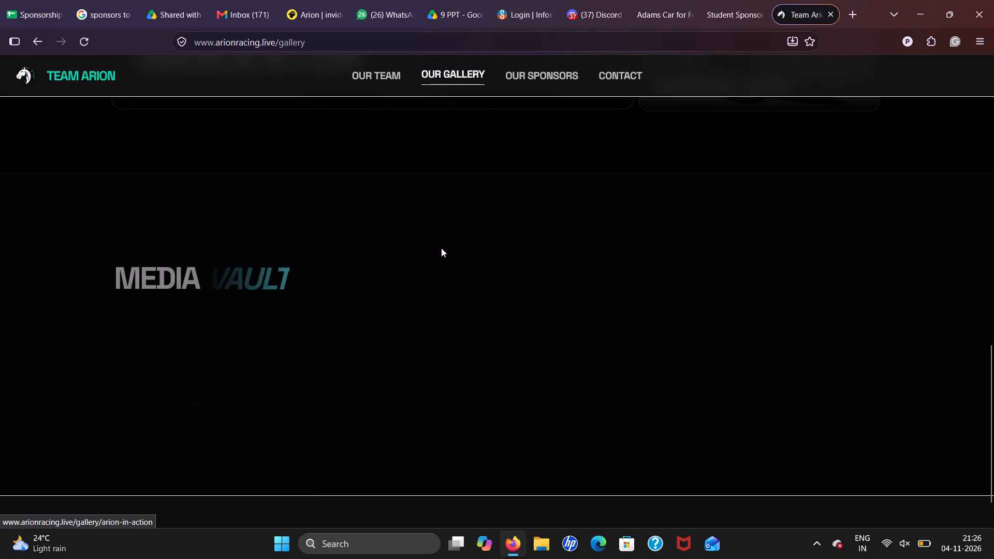
scroll(441, 248, down, 1)
scroll(314, 304, down, 1)
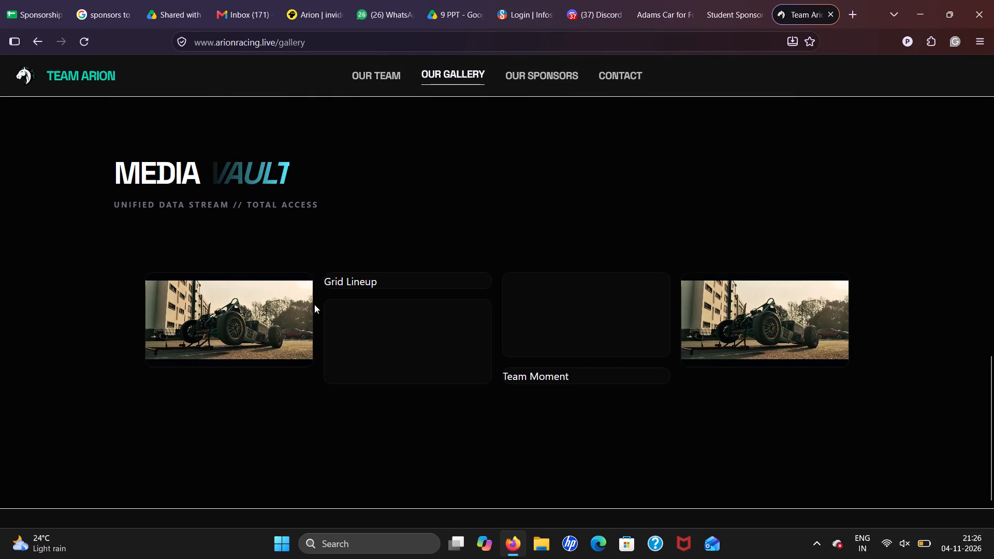
scroll(314, 304, down, 1)
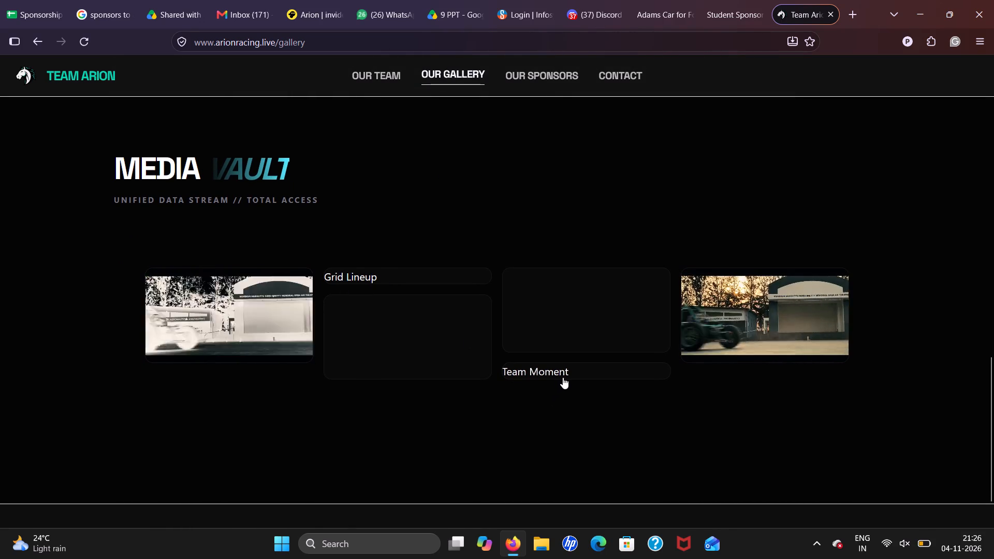
scroll(714, 333, up, 10)
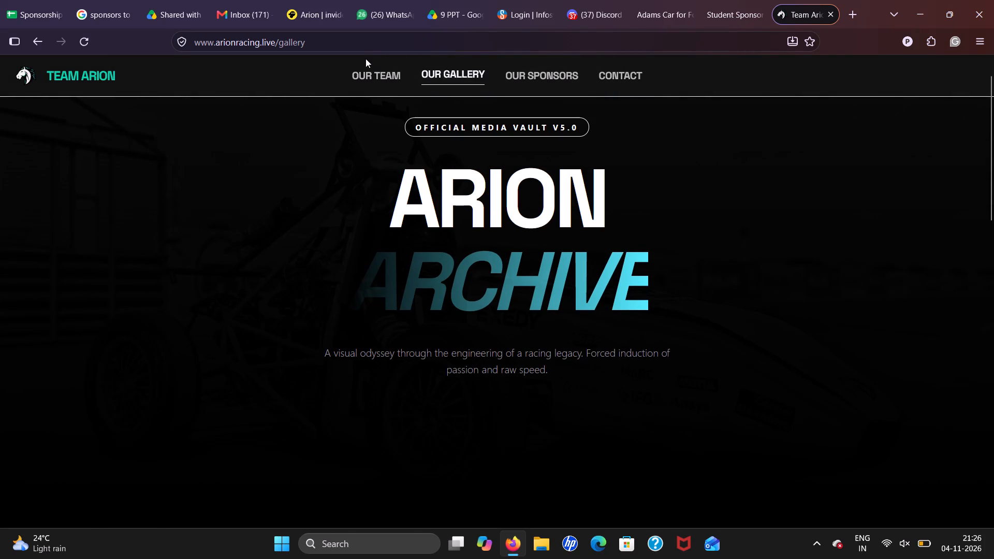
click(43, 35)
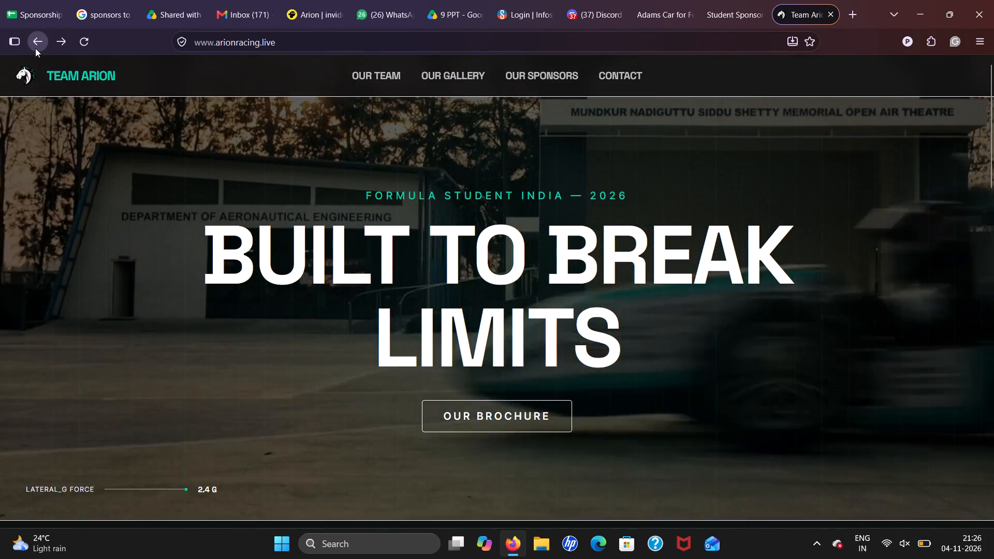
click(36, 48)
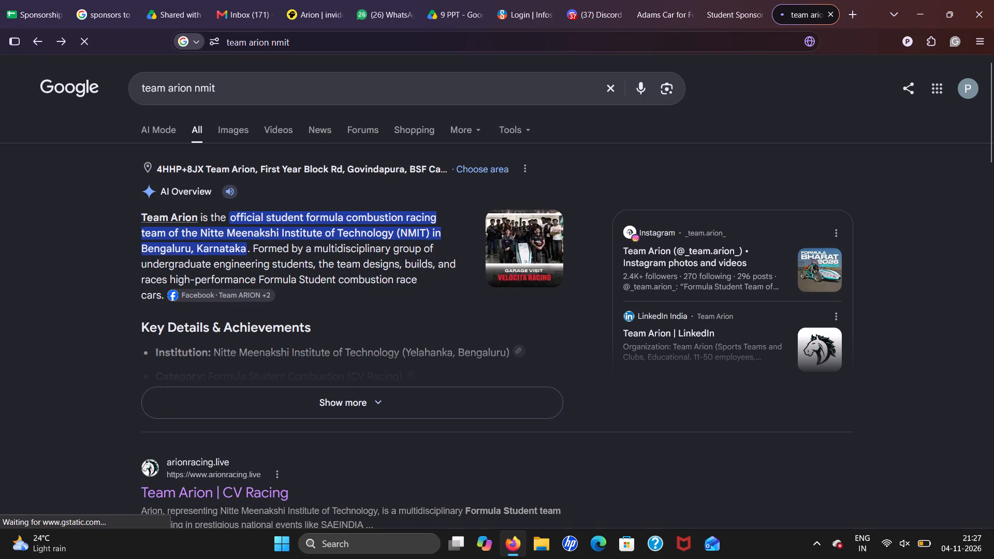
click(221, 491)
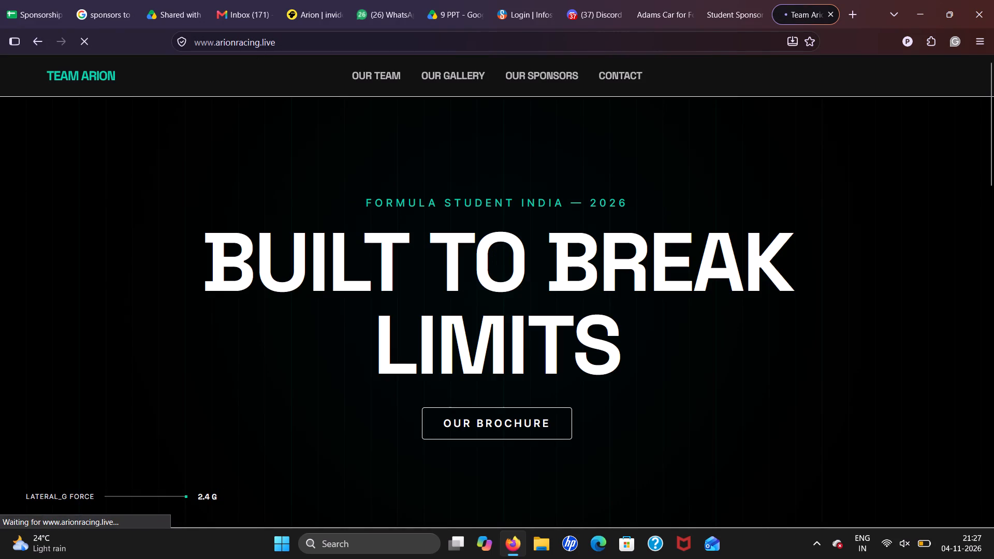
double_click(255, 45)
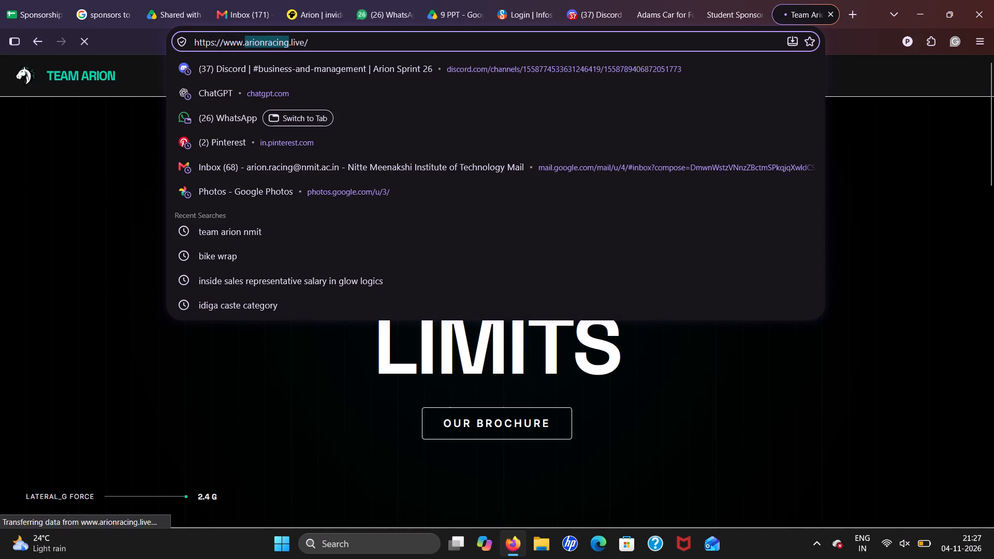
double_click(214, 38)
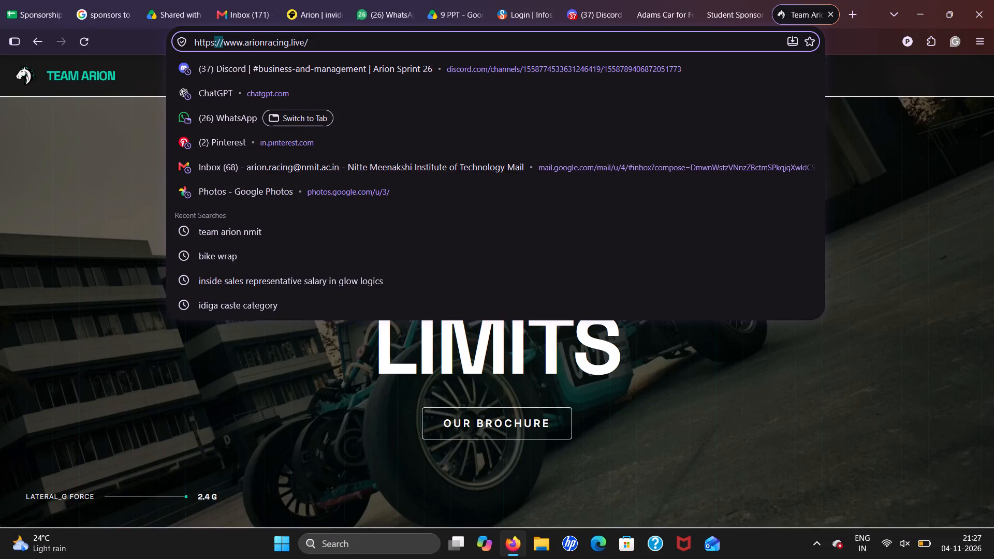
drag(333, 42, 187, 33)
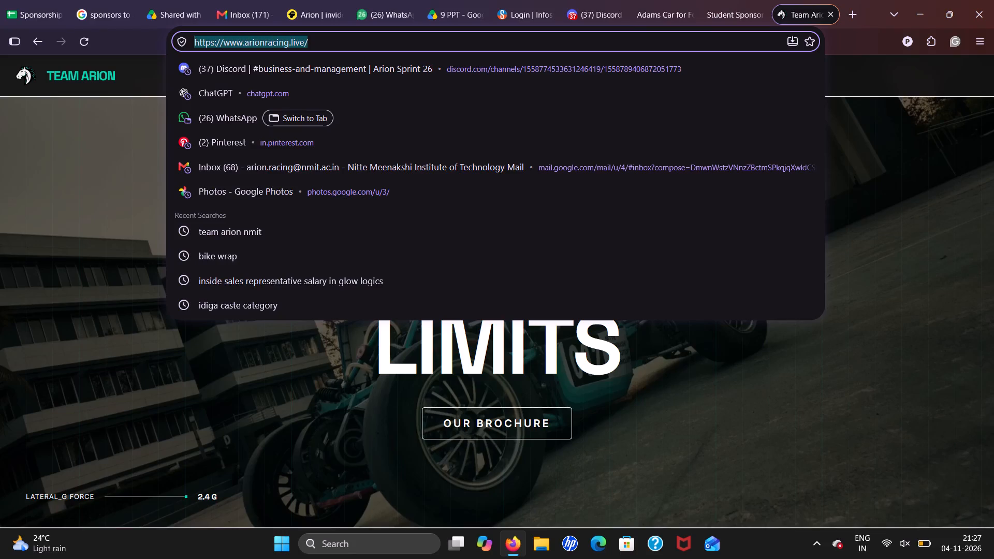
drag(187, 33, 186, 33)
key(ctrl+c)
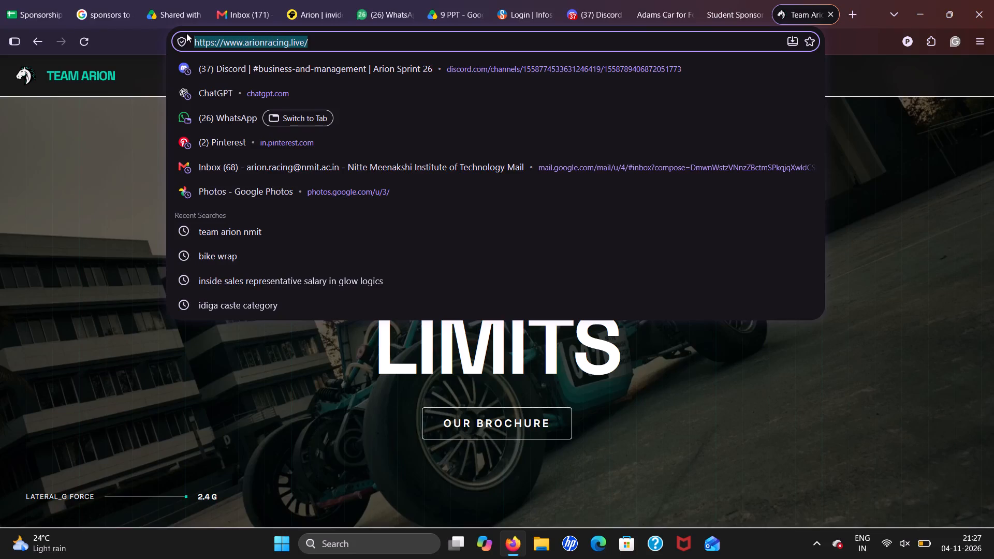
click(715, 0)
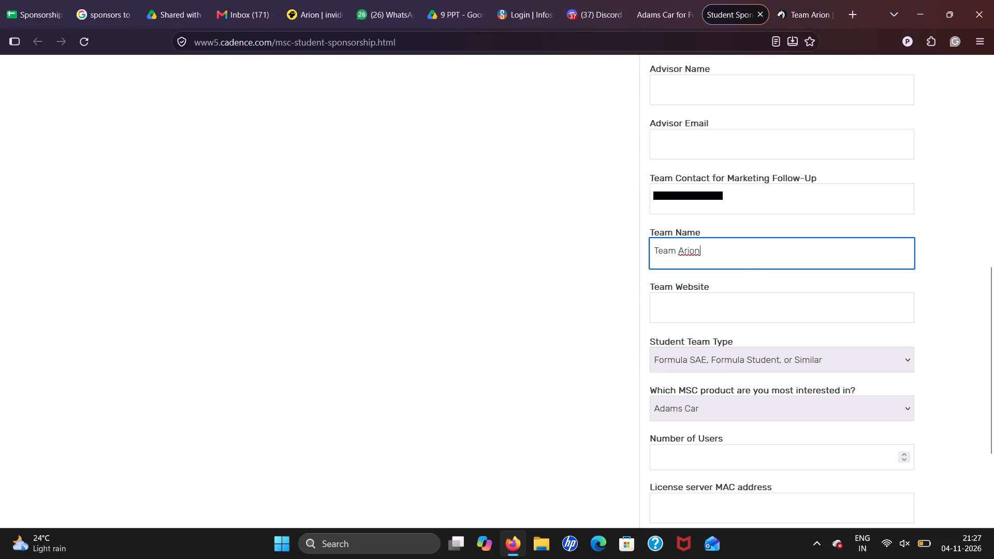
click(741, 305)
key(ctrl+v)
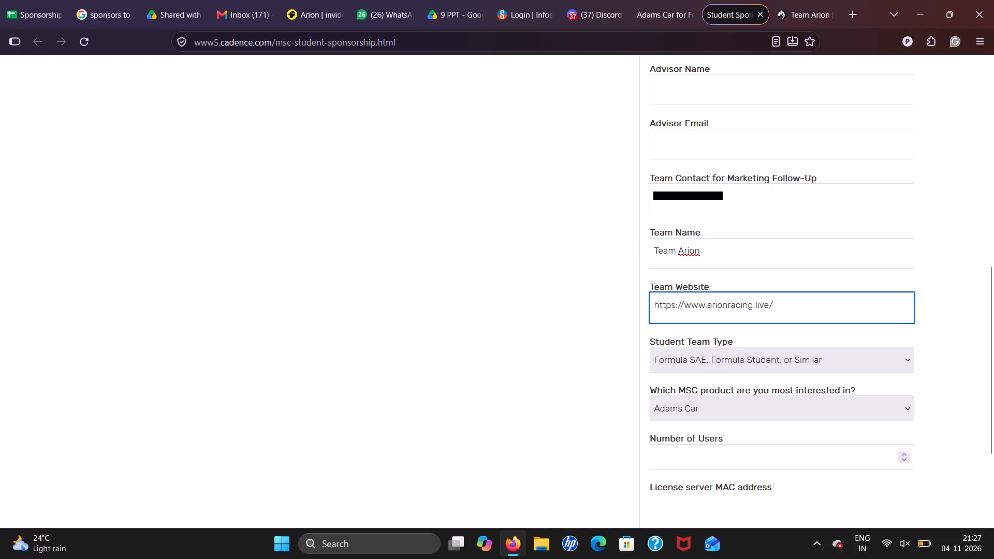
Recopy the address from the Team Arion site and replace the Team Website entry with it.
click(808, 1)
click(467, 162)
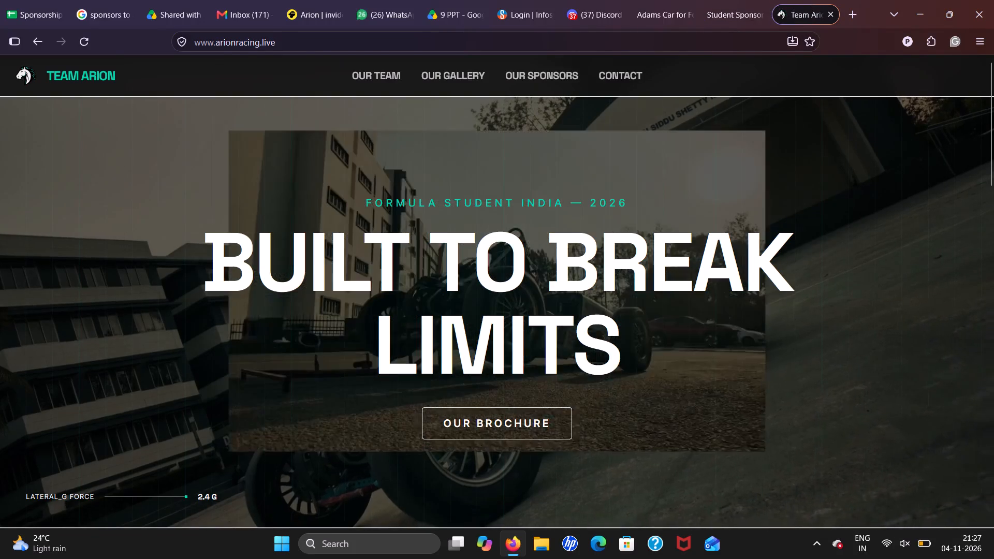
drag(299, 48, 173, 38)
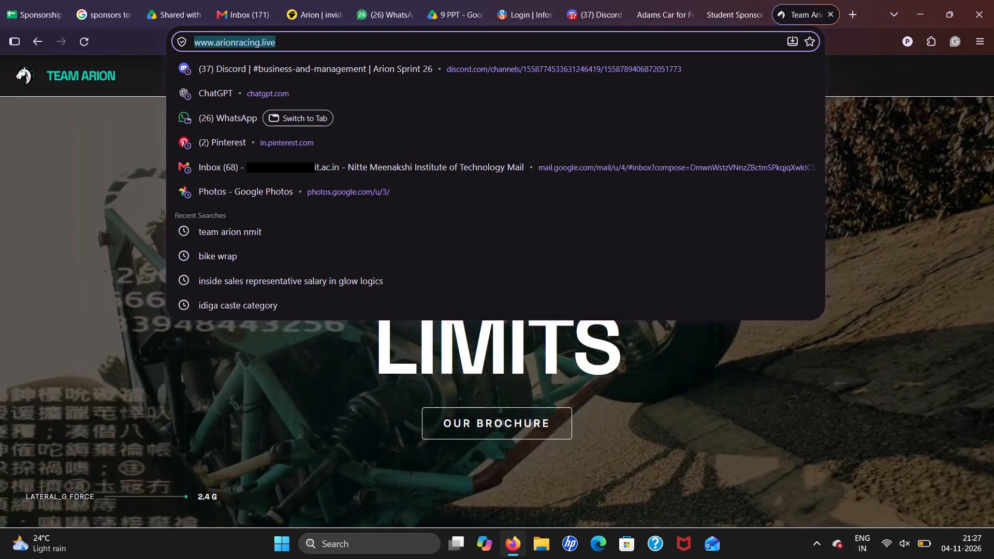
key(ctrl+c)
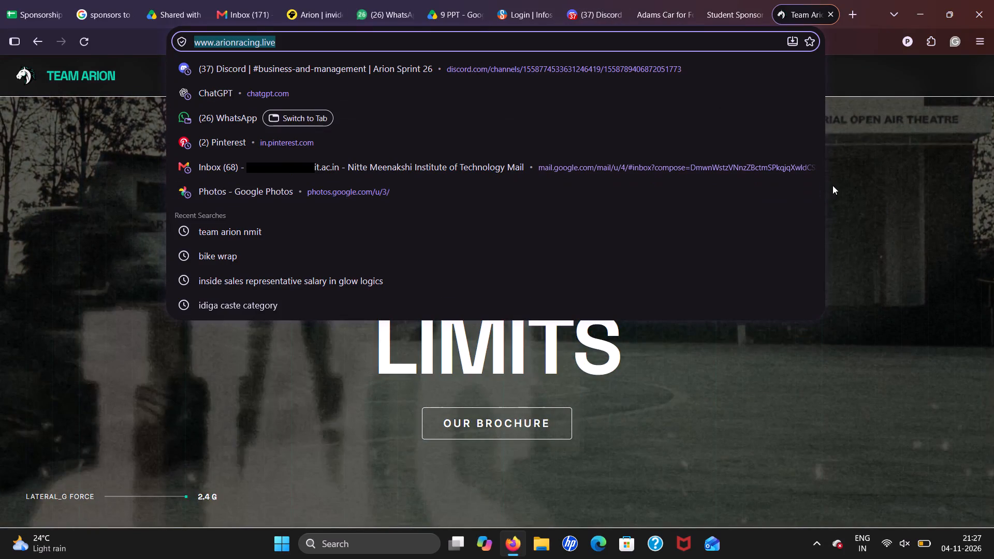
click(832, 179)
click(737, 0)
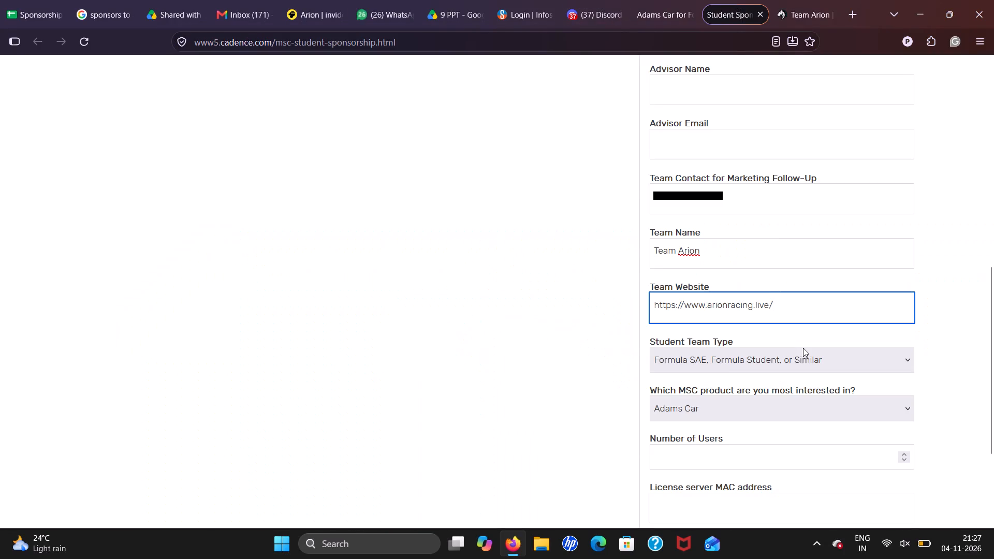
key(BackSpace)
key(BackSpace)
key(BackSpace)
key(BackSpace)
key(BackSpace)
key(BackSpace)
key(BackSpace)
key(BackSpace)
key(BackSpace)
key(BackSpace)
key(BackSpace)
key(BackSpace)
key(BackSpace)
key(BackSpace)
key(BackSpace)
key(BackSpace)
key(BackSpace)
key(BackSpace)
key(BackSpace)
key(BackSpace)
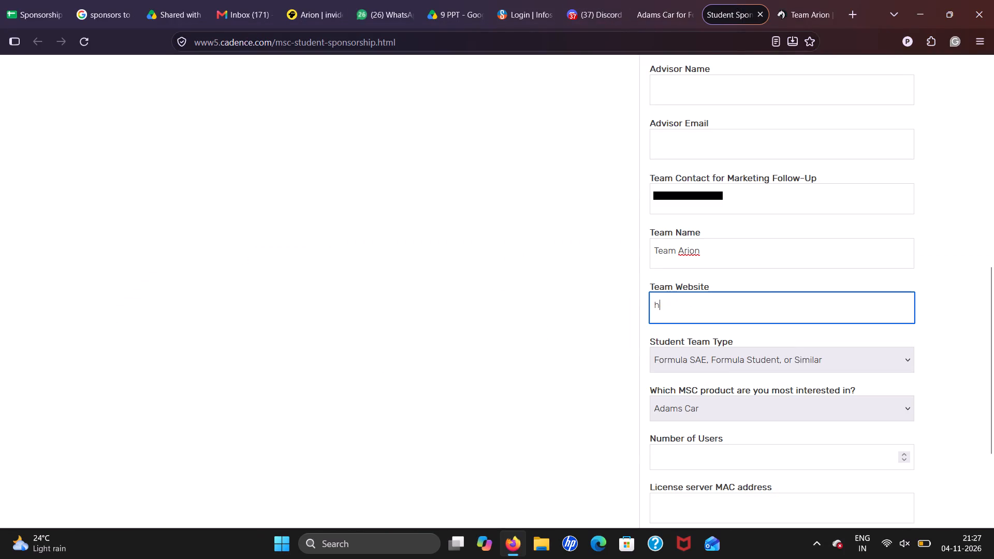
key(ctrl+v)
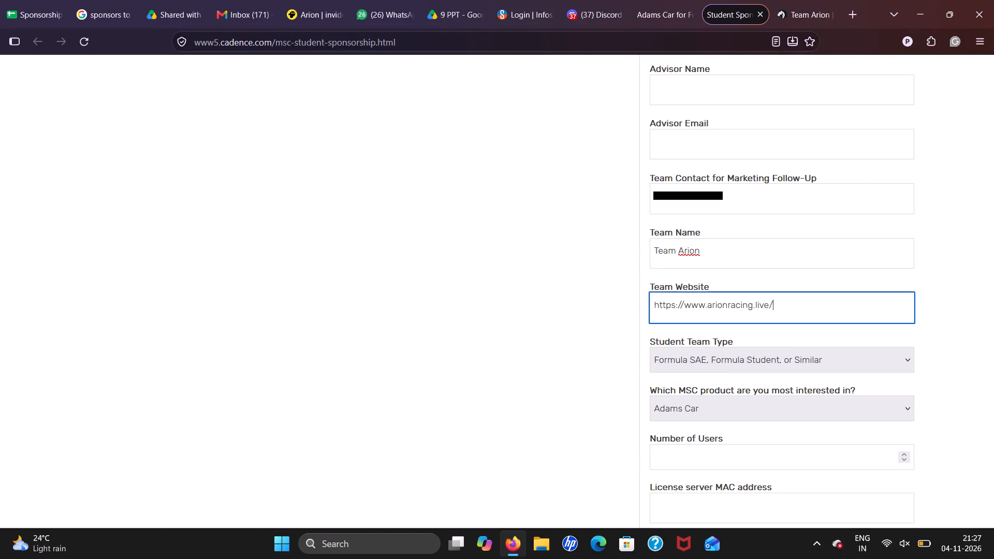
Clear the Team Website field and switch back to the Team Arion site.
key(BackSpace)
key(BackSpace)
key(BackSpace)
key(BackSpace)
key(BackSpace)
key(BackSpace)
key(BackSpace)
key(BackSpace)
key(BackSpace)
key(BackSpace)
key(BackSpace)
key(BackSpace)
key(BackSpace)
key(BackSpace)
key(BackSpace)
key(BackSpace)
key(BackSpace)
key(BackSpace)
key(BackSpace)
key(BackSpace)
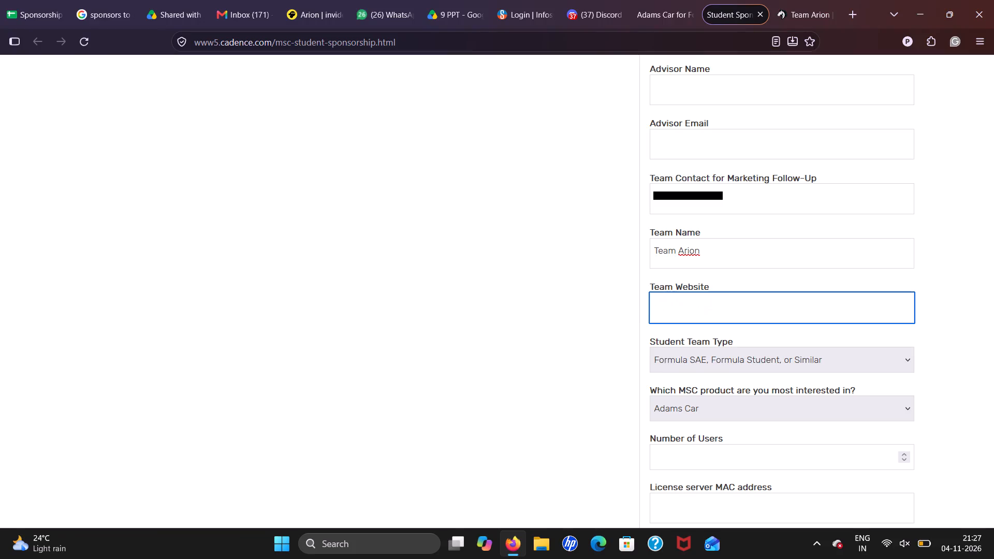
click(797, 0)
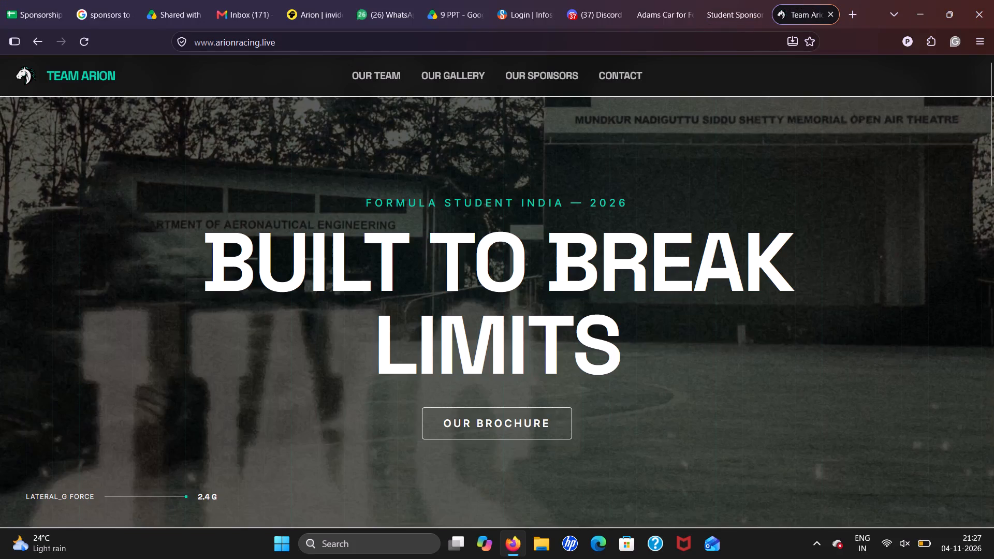
drag(340, 44, 162, 53)
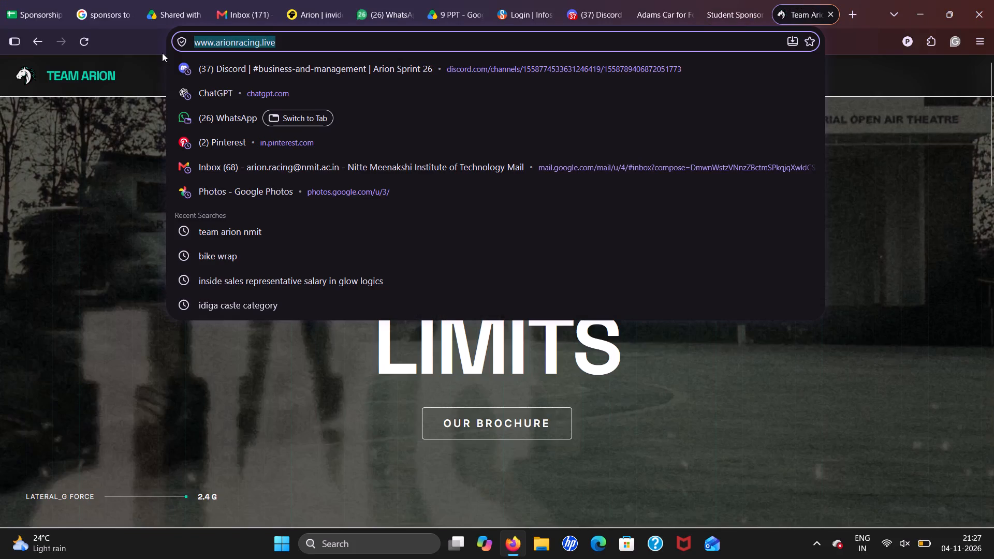
key(ctrl+c)
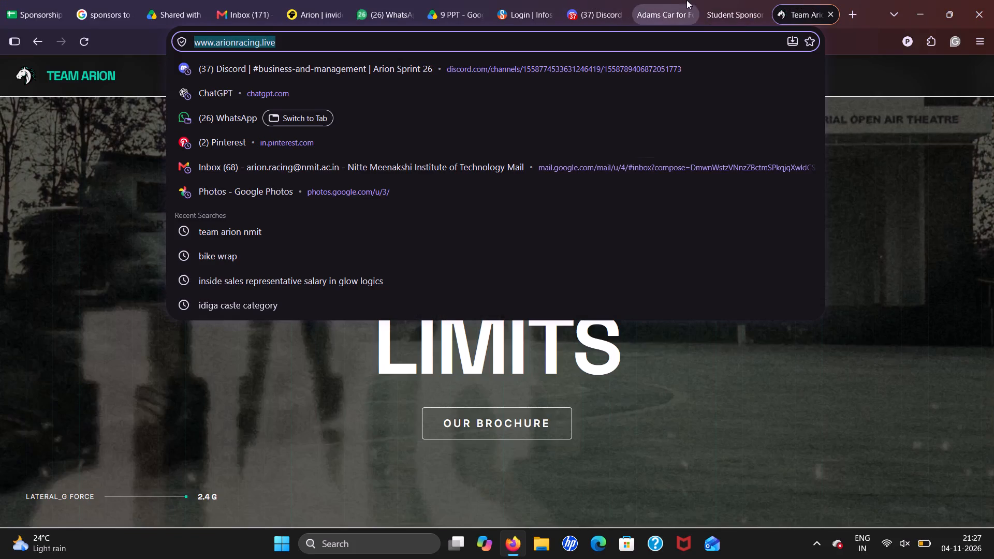
click(706, 0)
click(726, 307)
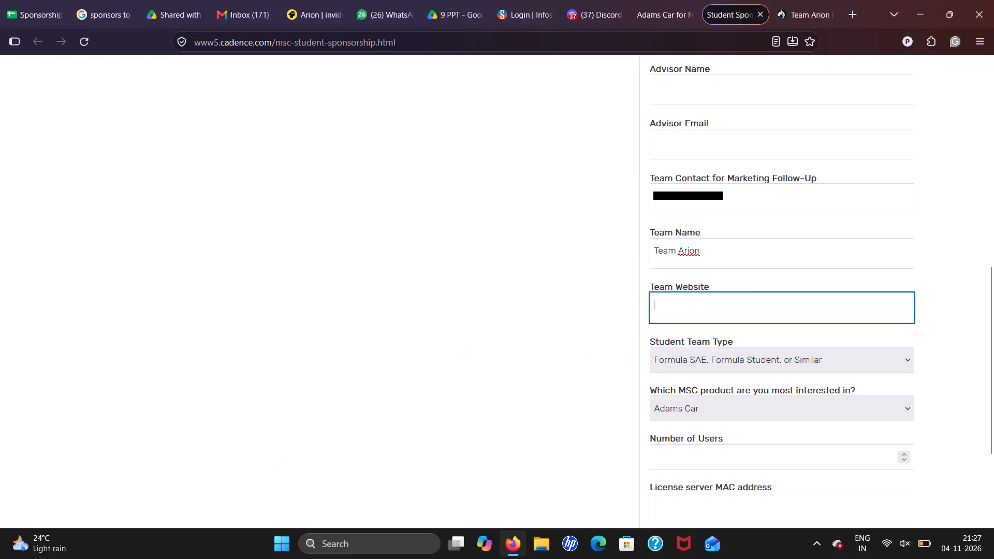
key(ctrl+v)
scroll(733, 398, down, 1)
scroll(733, 398, up, 1)
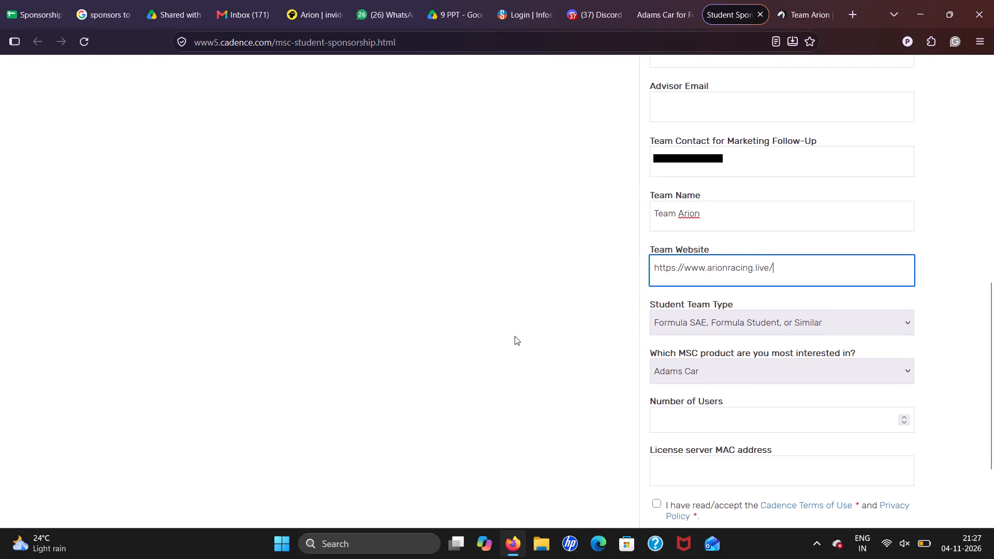
click(515, 336)
Fill in the Advisor Name field with the team advisor's name, including the title Mr.
scroll(515, 336, up, 1)
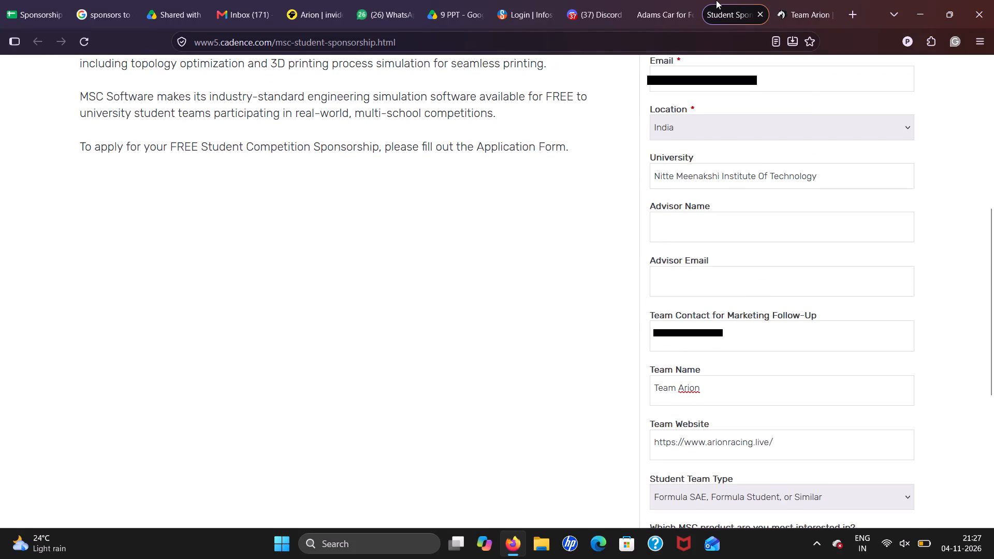
click(704, 231)
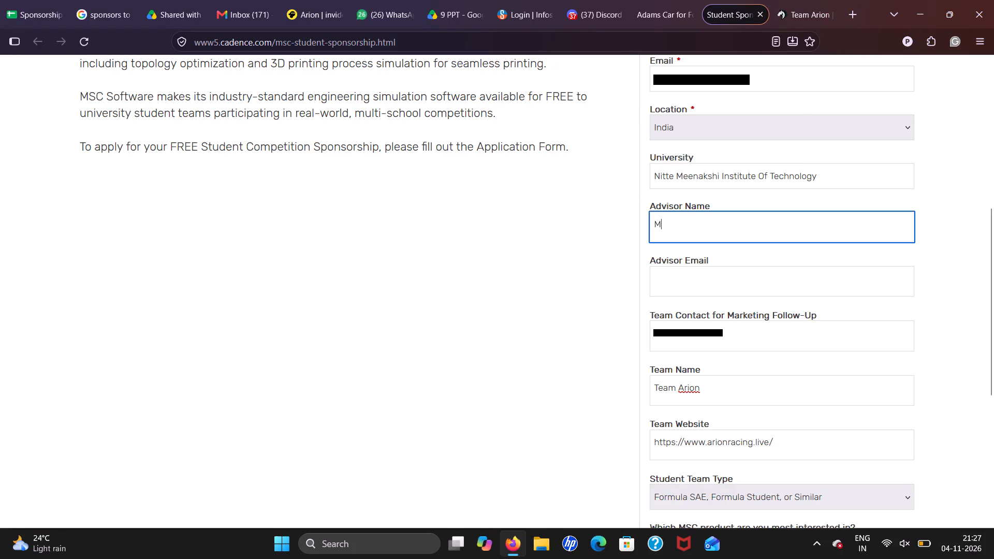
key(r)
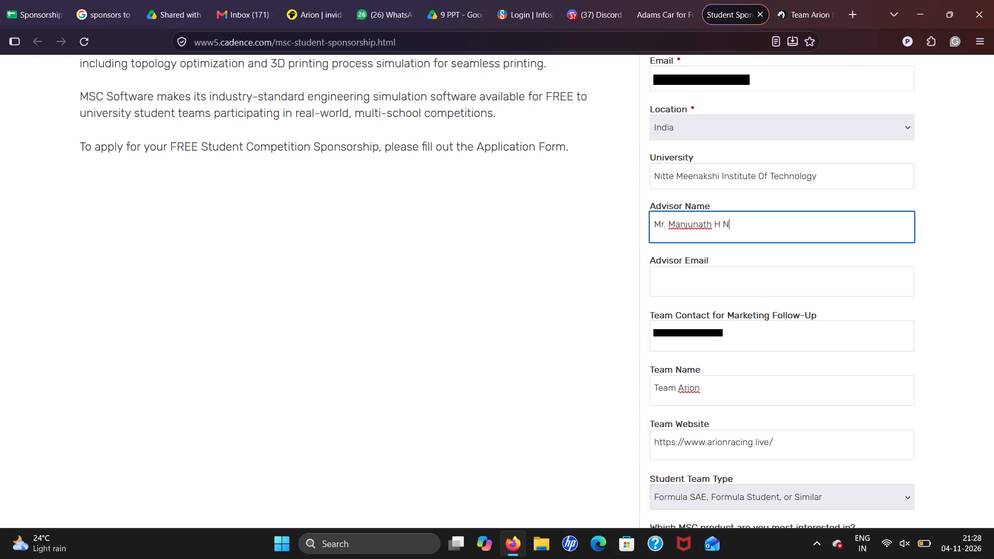
Look through the Team Arion contact page, including the contact cards and team information, for an advisor email.
click(733, 288)
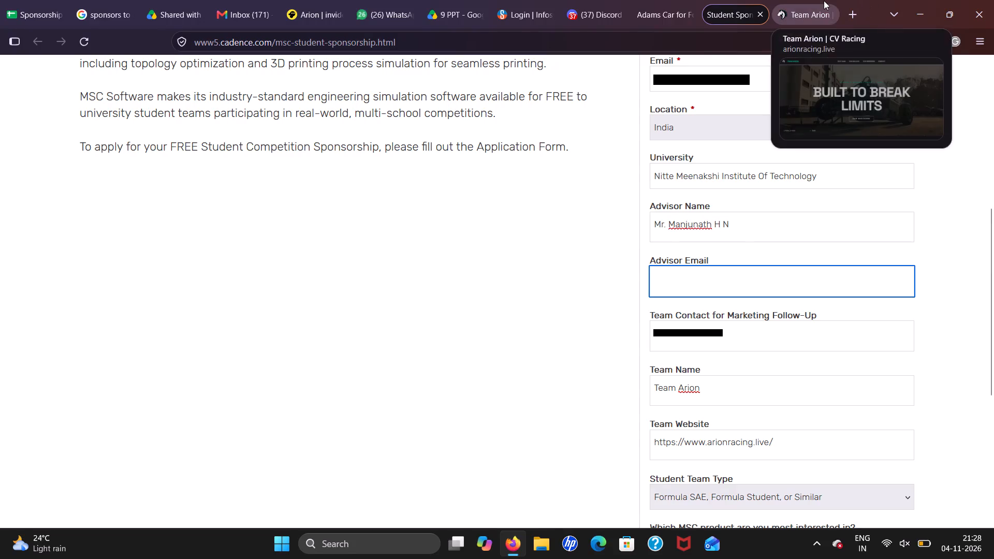
drag(824, 1, 595, 75)
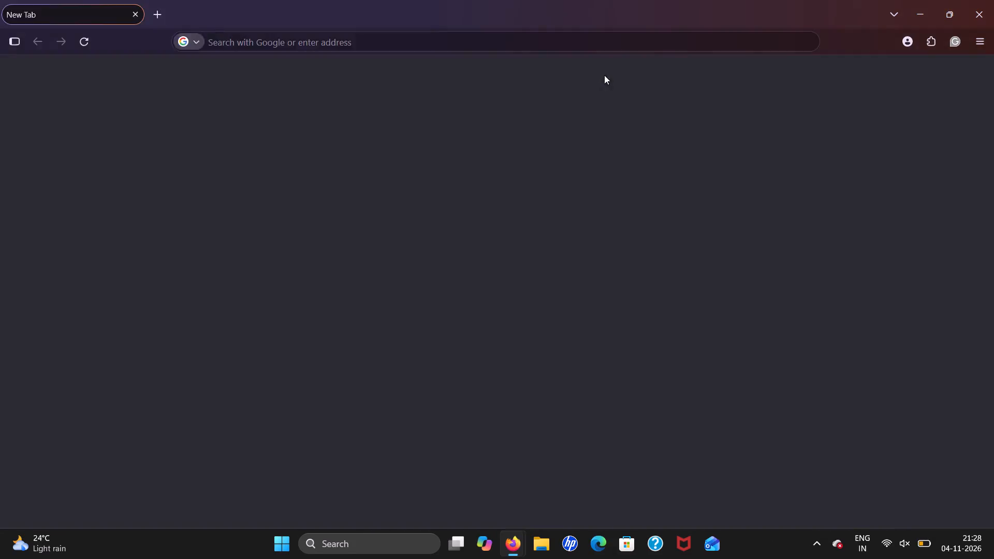
click(627, 80)
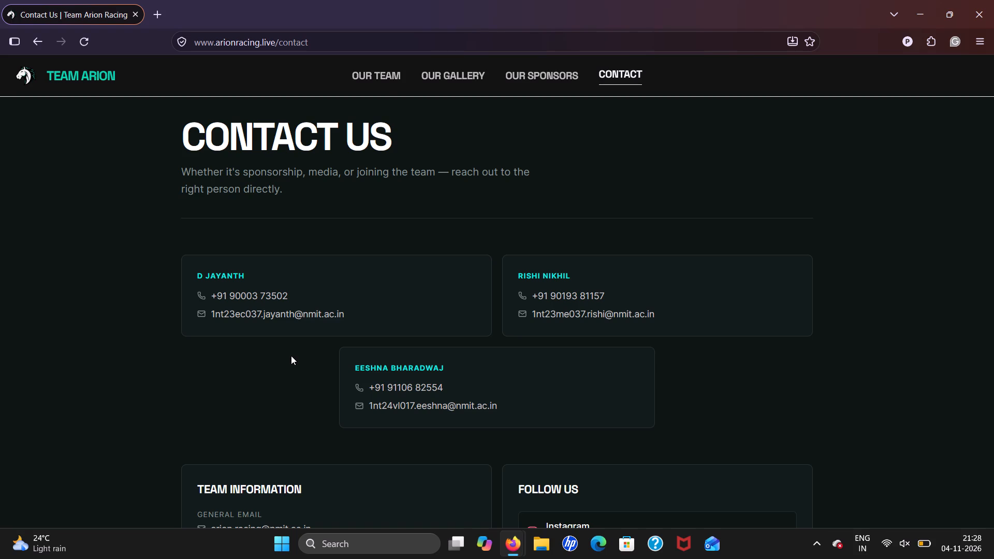
scroll(291, 356, down, 2)
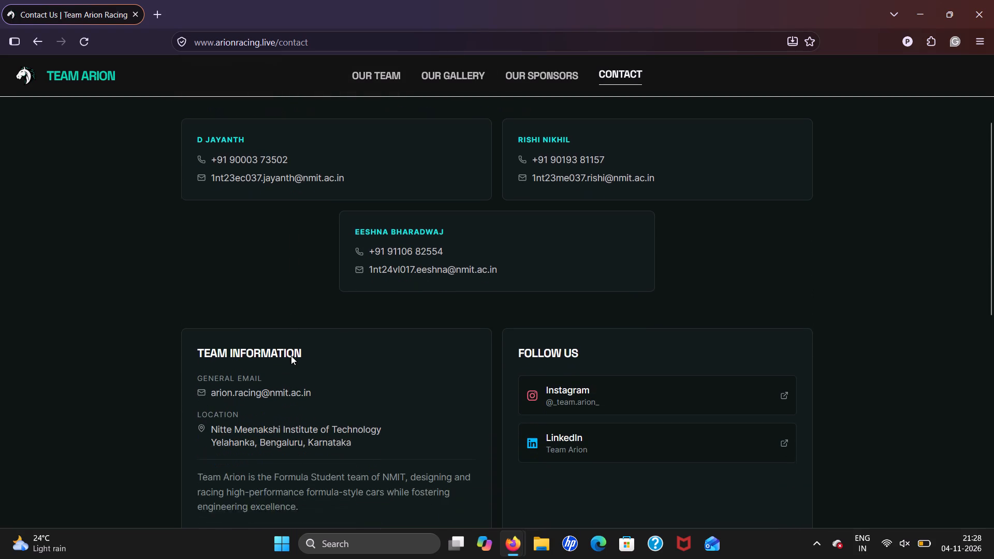
scroll(291, 356, down, 1)
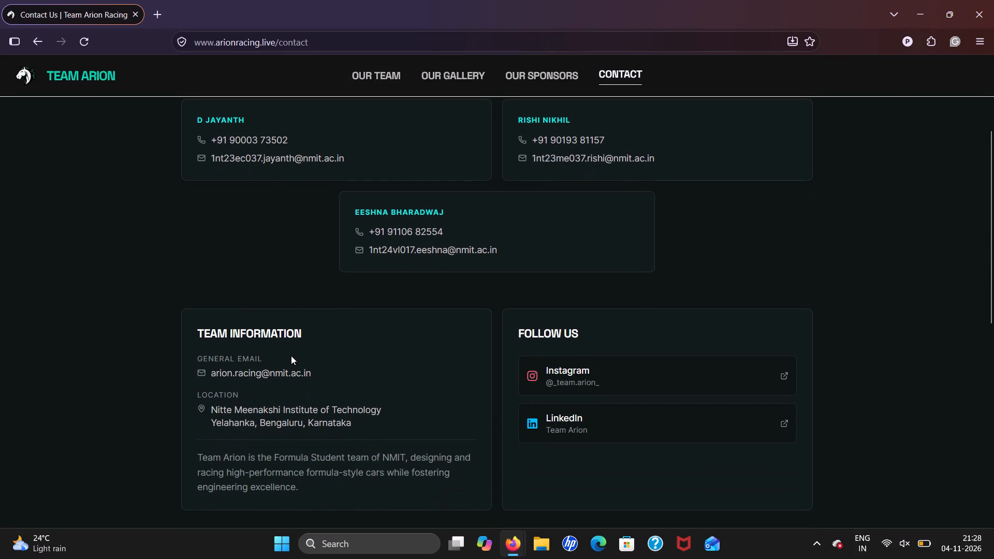
scroll(291, 356, down, 7)
scroll(291, 356, up, 3)
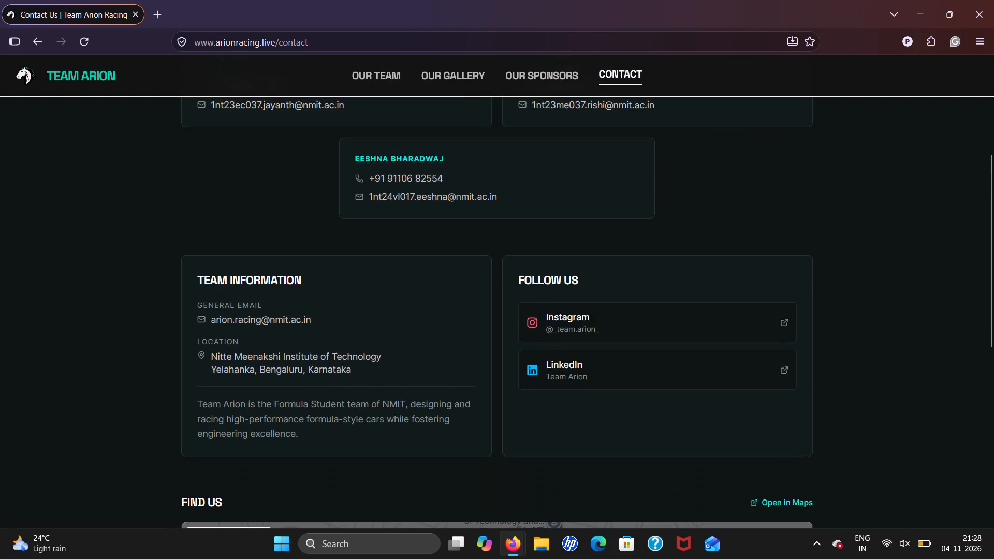
scroll(291, 356, up, 4)
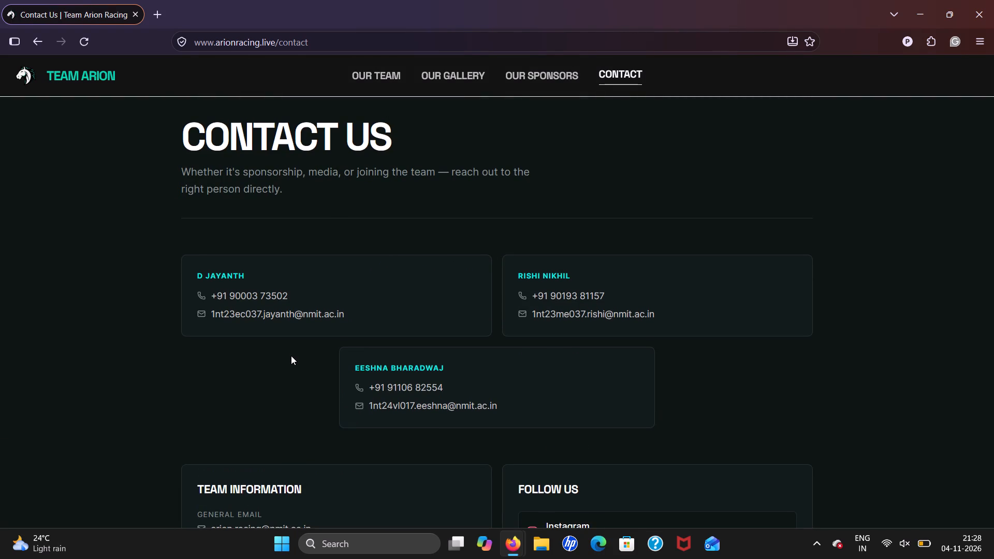
scroll(291, 356, down, 2)
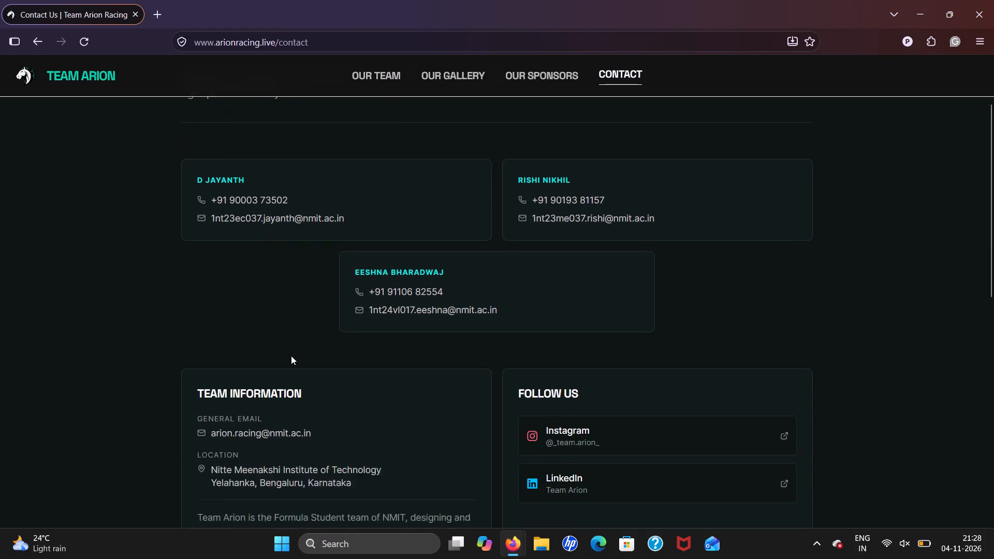
scroll(291, 356, down, 1)
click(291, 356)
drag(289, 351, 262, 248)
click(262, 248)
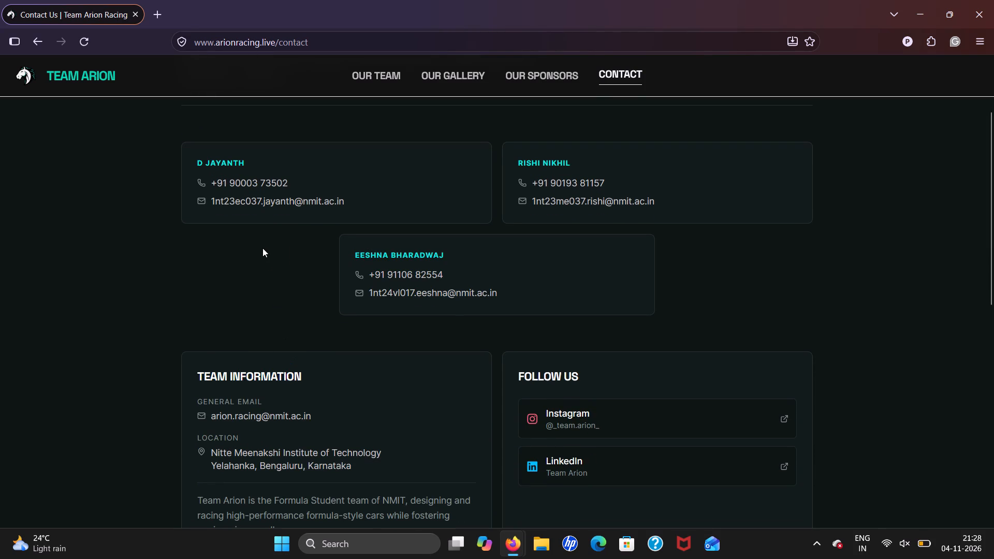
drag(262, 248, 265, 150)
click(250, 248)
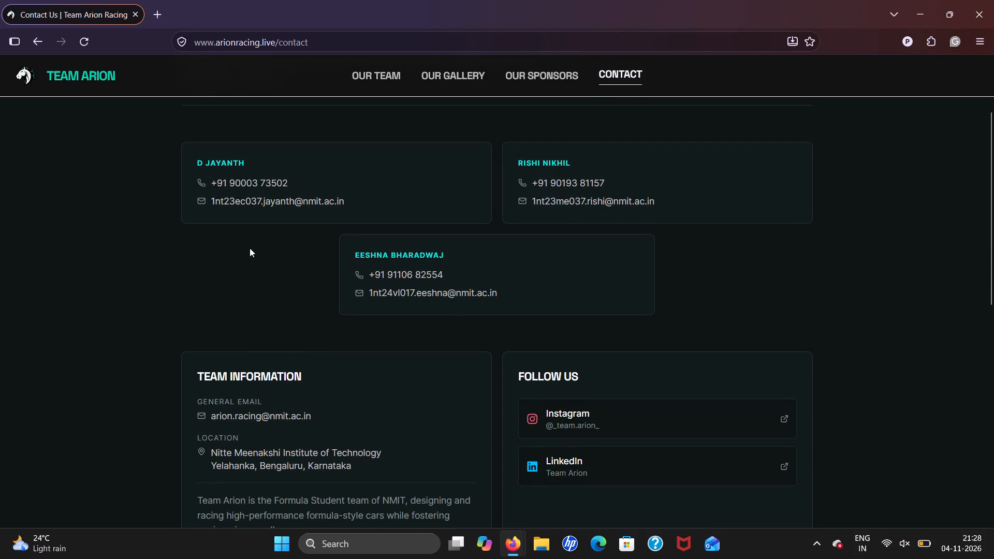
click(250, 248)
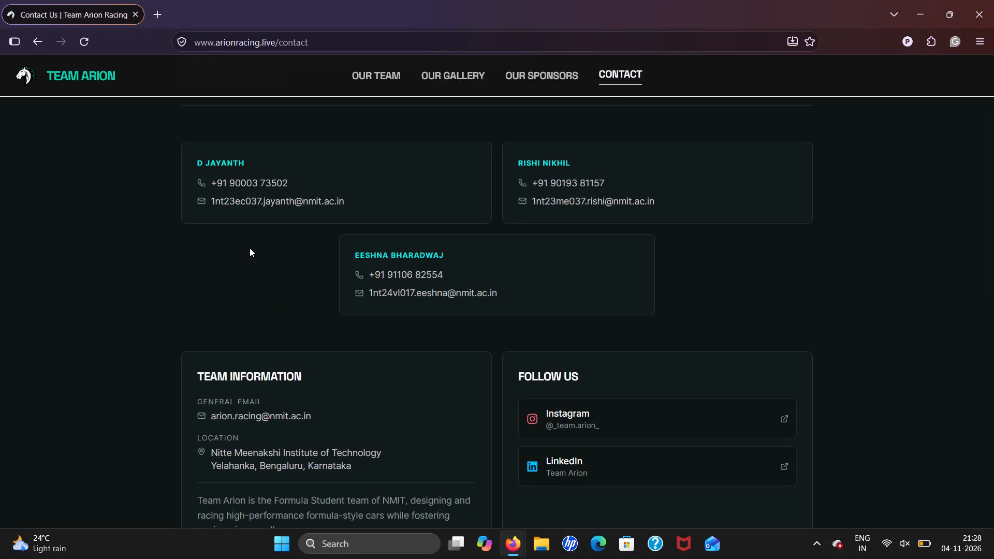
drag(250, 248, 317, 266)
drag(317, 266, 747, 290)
Close the separate window with the team's contact page and return to the student sponsorship form.
right_drag(747, 290, 993, 0)
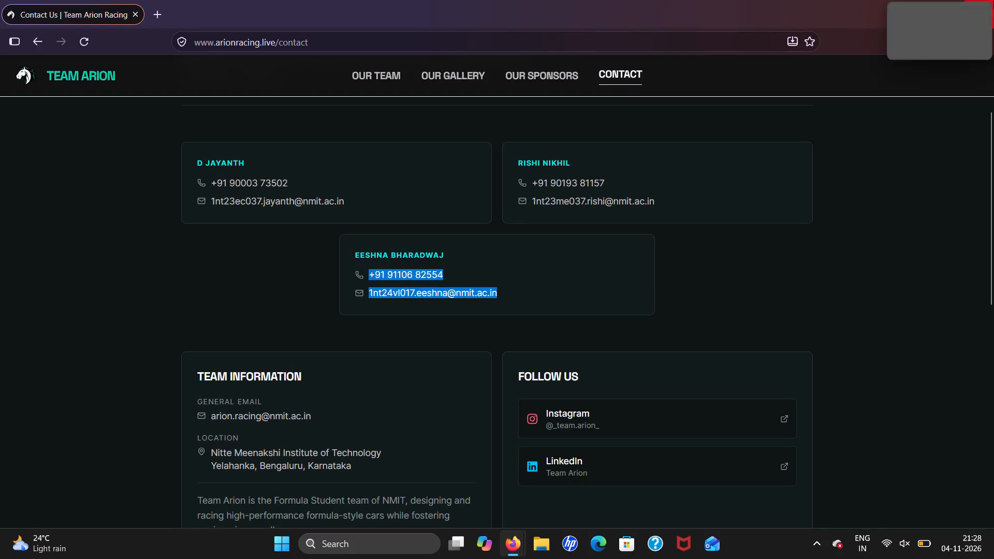
click(993, 1)
drag(748, 361, 738, 344)
drag(737, 342, 727, 316)
click(727, 316)
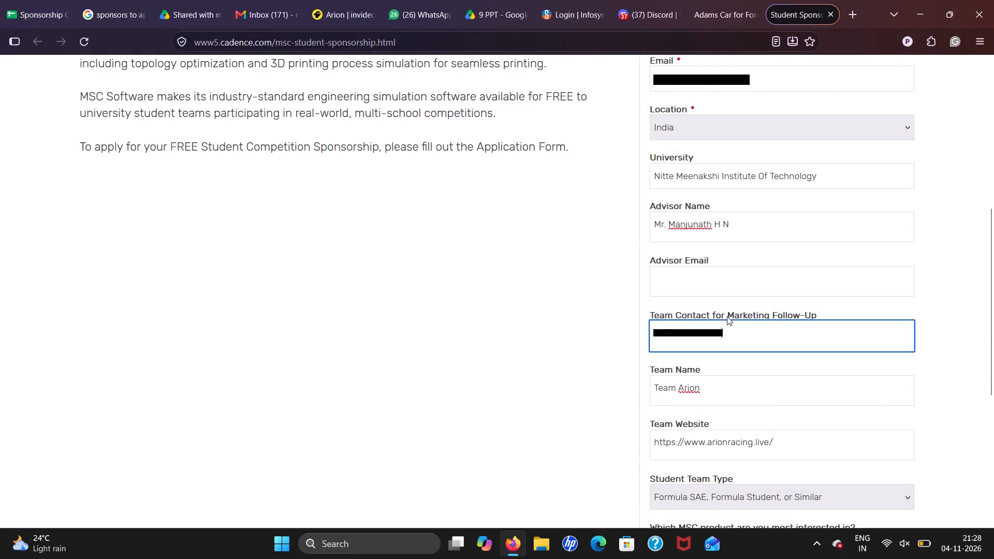
click(582, 298)
click(579, 297)
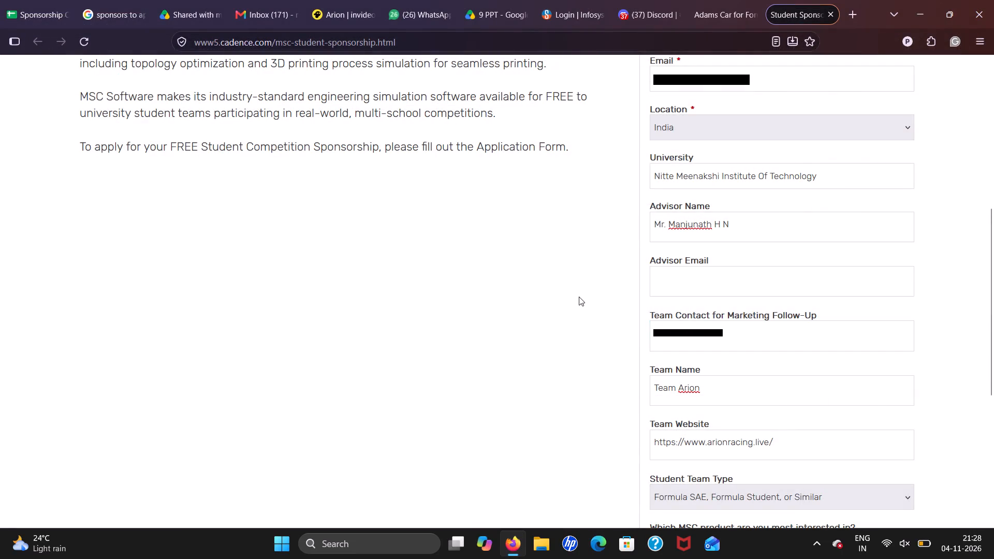
Open the Arion Racing team's Gmail inbox in a new tab.
click(854, 10)
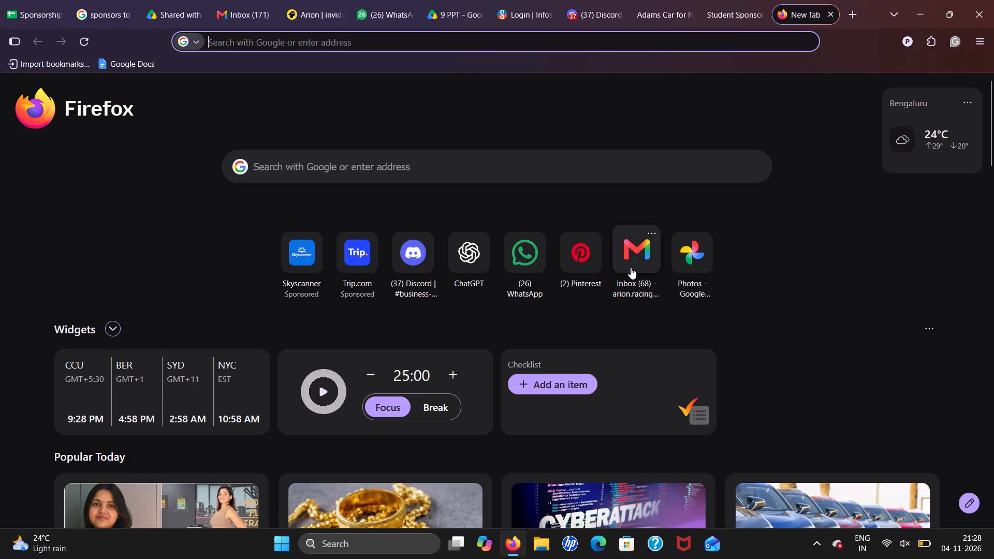
click(631, 268)
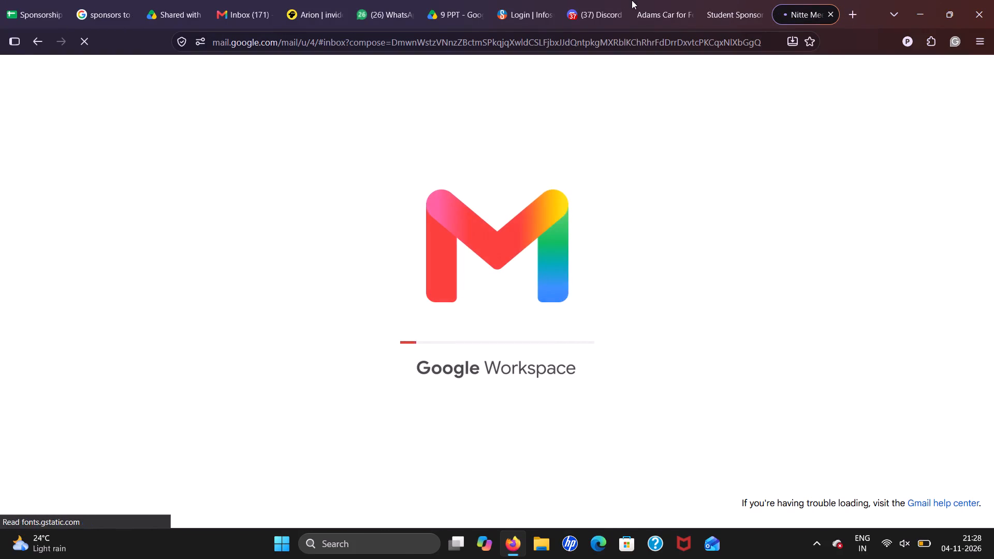
Switch back to the Cadence student sponsorship form and look over its entries from First Name down to Team Contact.
click(656, 0)
drag(656, 0, 677, 0)
click(688, 0)
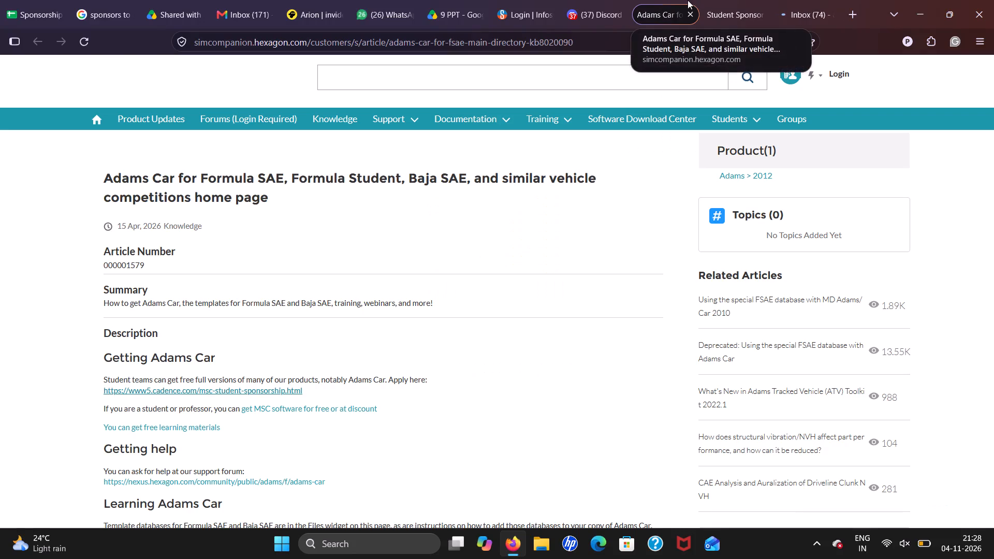
click(719, 0)
click(719, 0)
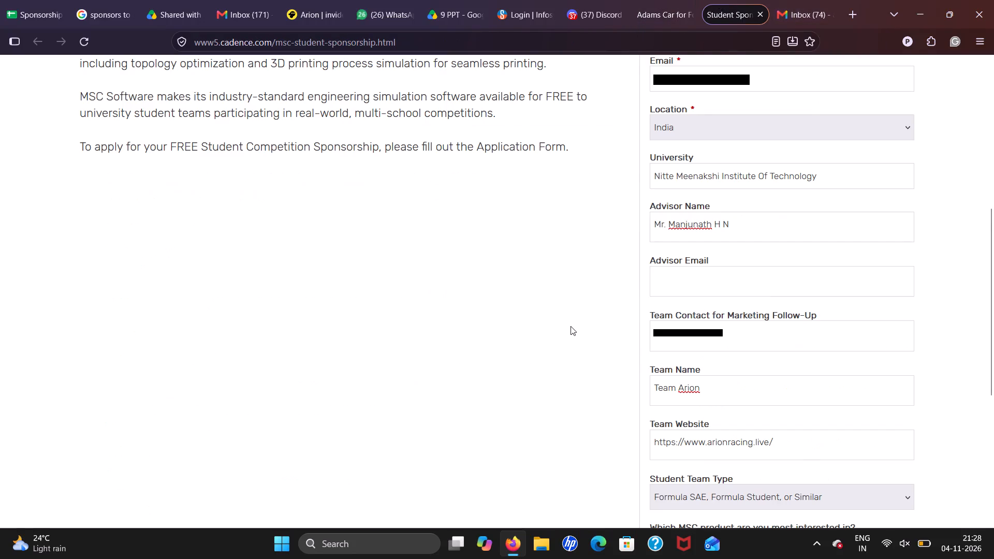
drag(571, 326, 674, 172)
click(496, 318)
drag(496, 318, 490, 479)
drag(490, 479, 499, 377)
scroll(514, 333, up, 1)
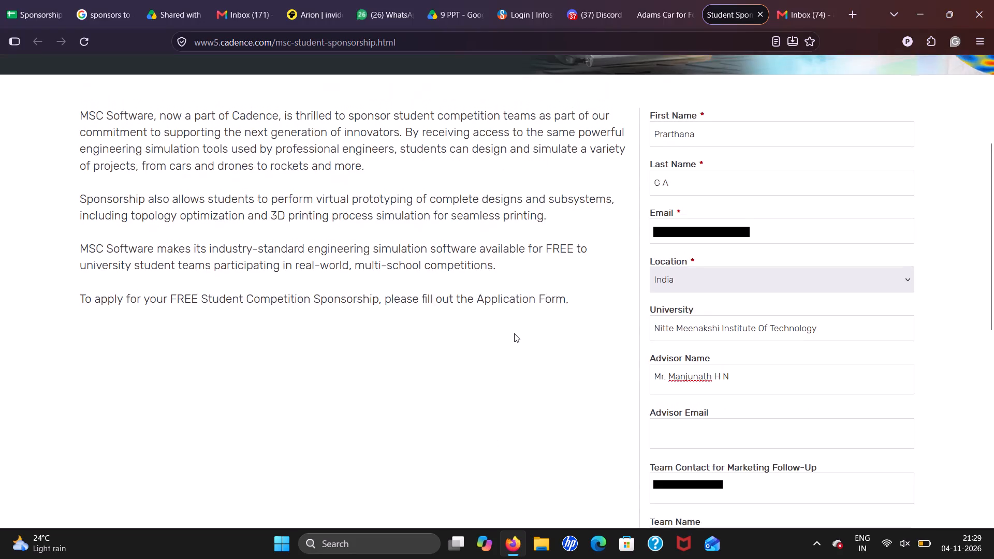
Return to the applicant's Email field in the sponsorship application for editing.
scroll(514, 333, up, 1)
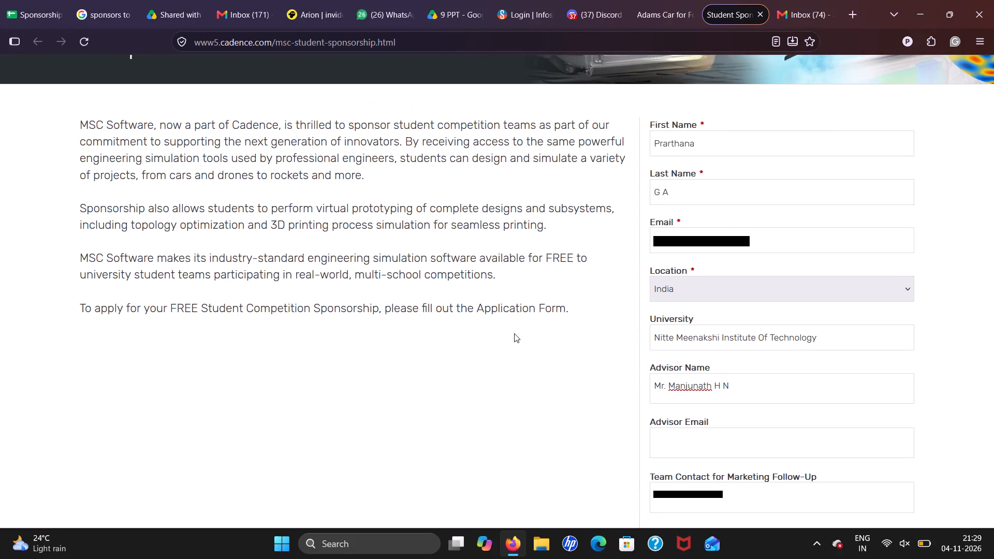
click(768, 243)
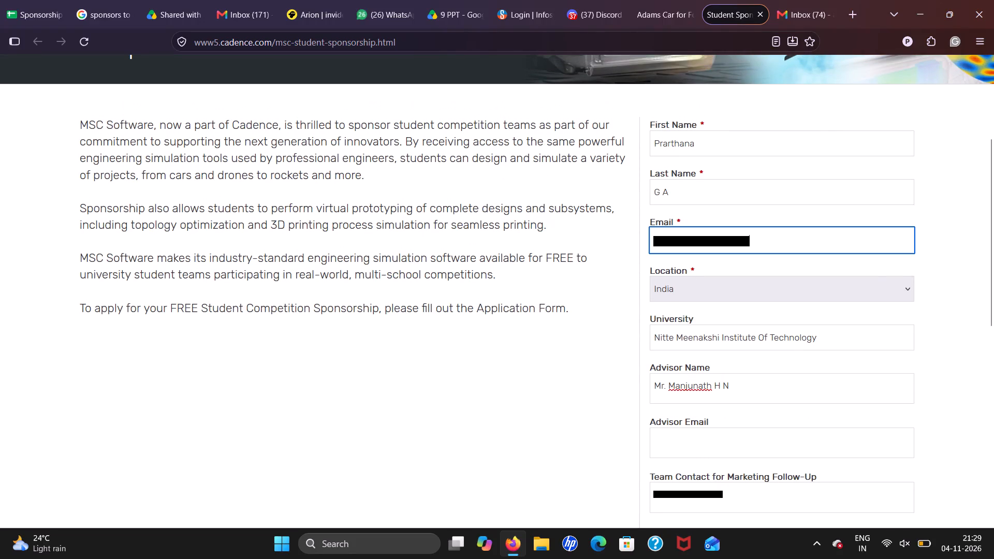
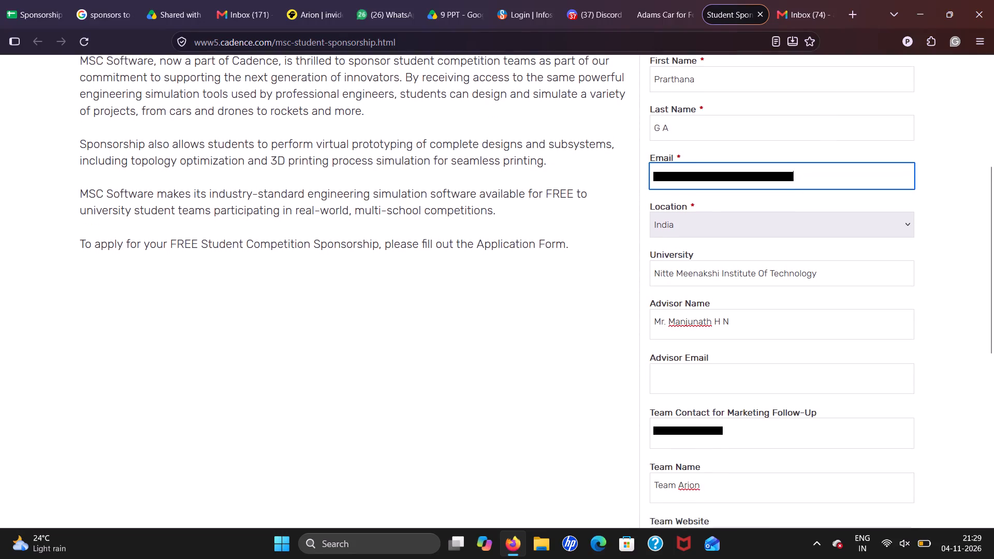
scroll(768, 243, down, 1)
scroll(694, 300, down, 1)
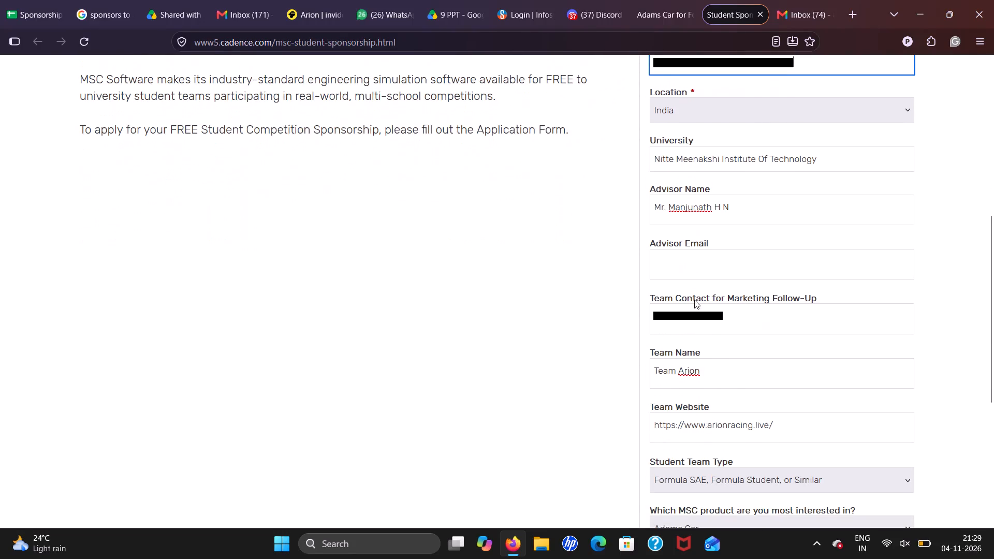
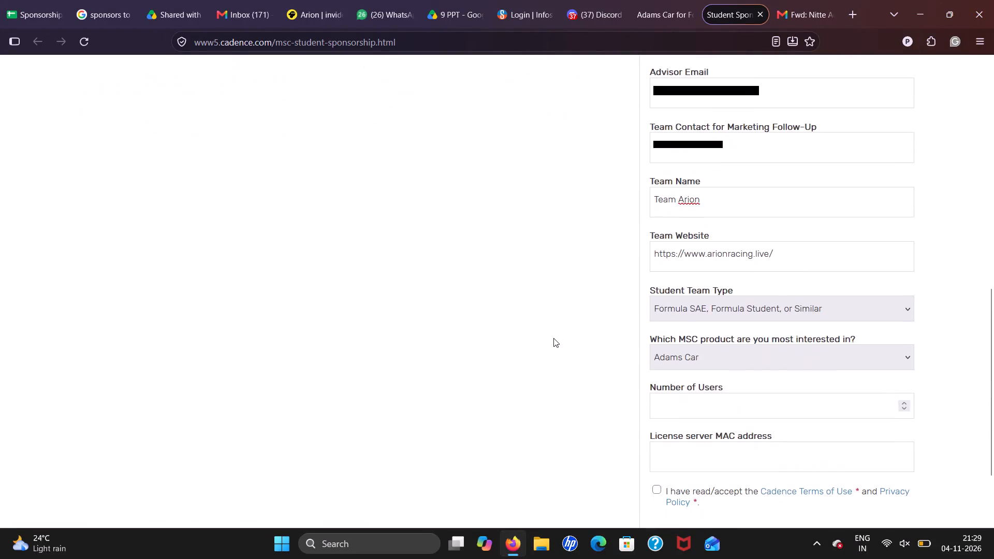
Start a browser screenshot capture of the sponsorship application page at the end of the form.
scroll(553, 338, down, 2)
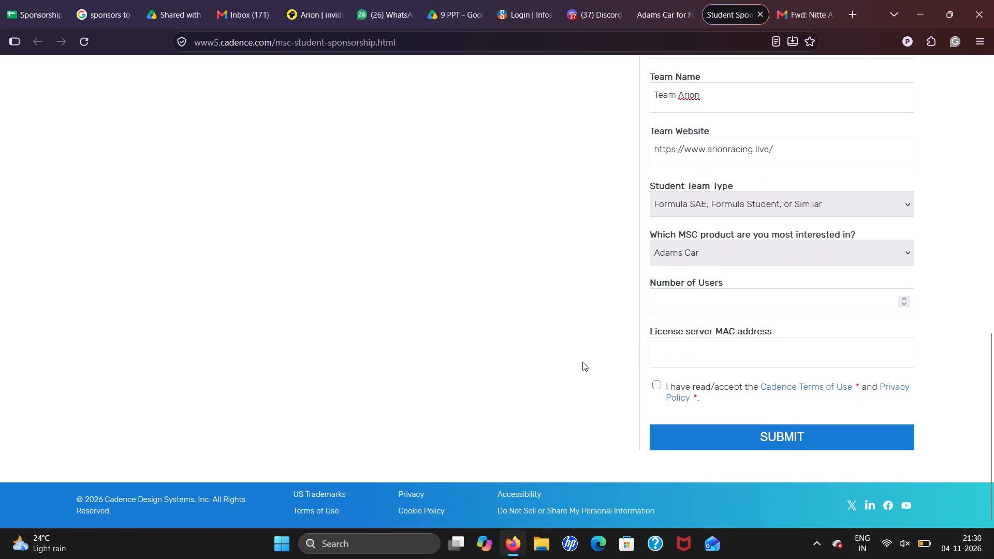
right_click(582, 362)
click(667, 254)
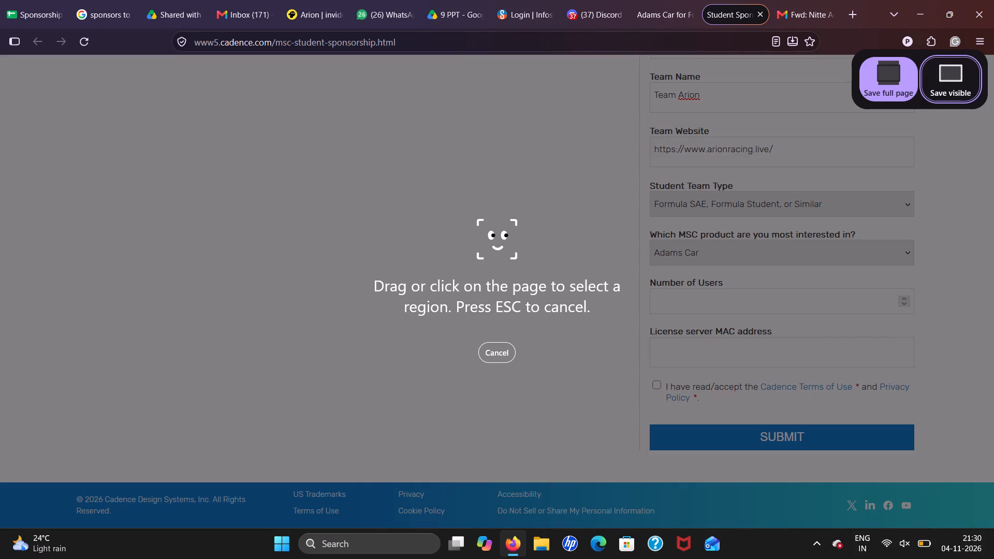
Capture the application form's region from Team Website down to the submit button as a screenshot and copy it to the clipboard.
drag(624, 131, 894, 381)
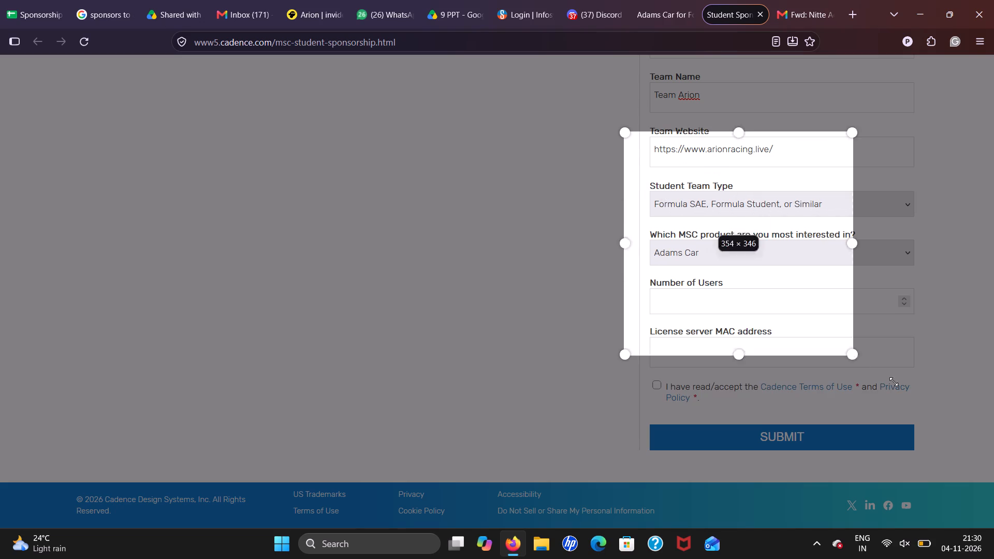
drag(894, 381, 938, 469)
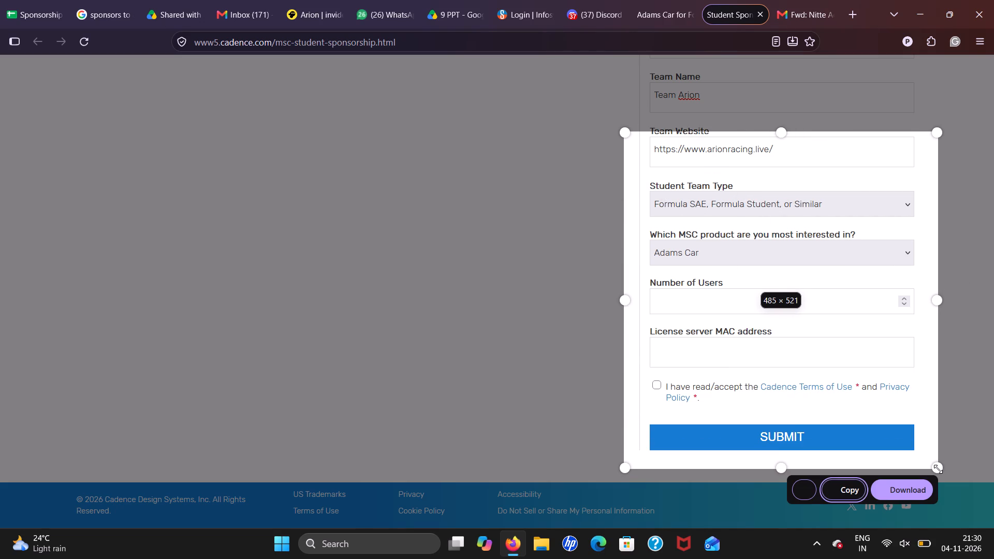
click(841, 487)
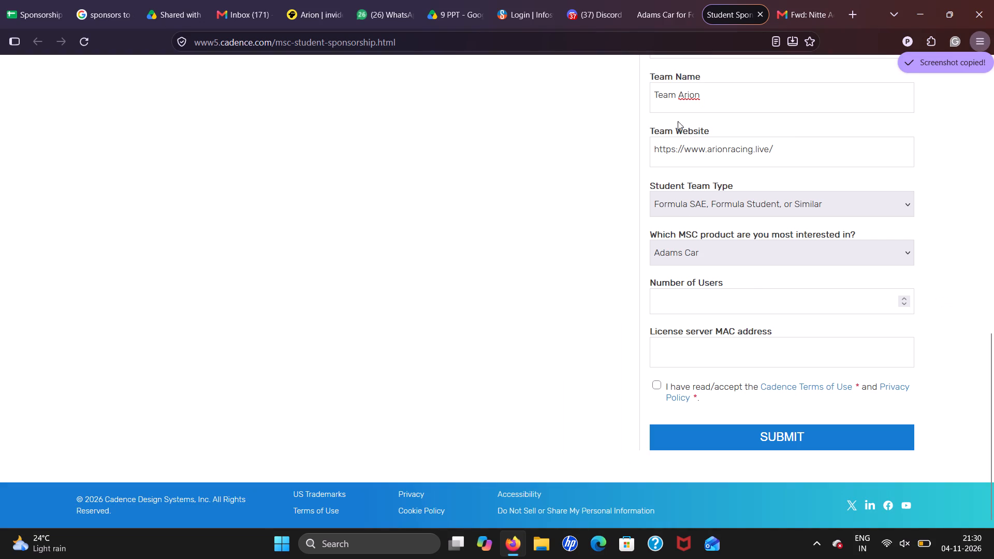
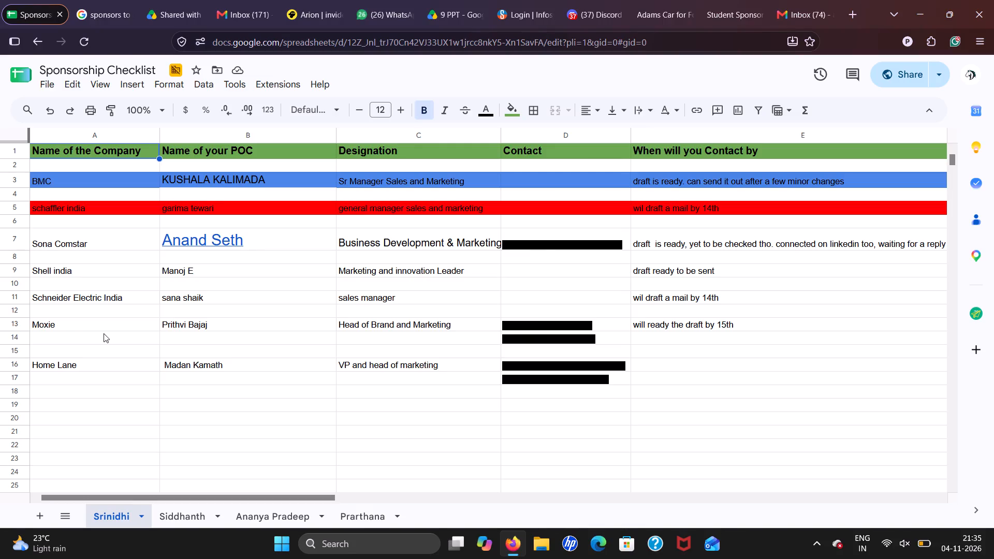
View the sponsor contact lists on the Siddhanth and Prarthana sheets of the Sponsorship Checklist.
click(169, 513)
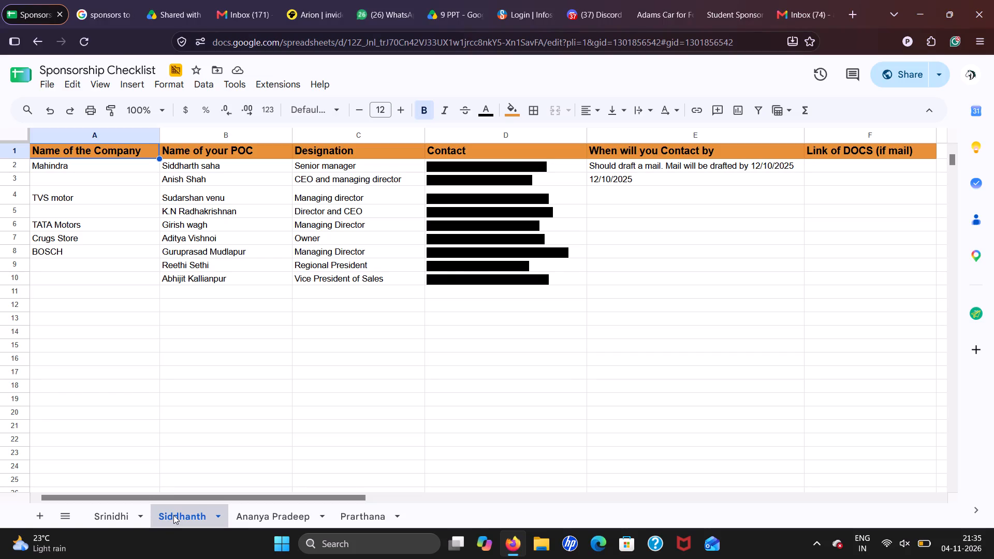
click(372, 510)
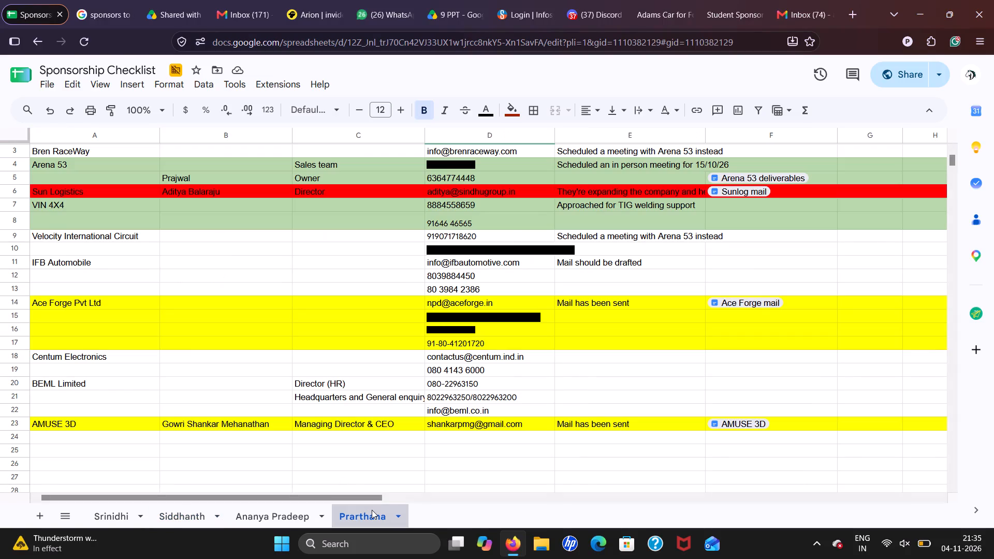
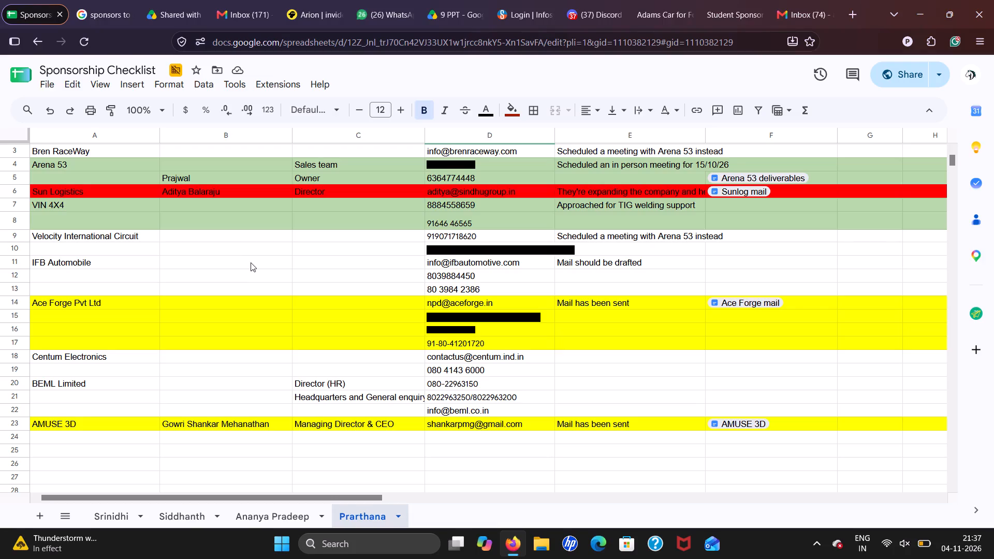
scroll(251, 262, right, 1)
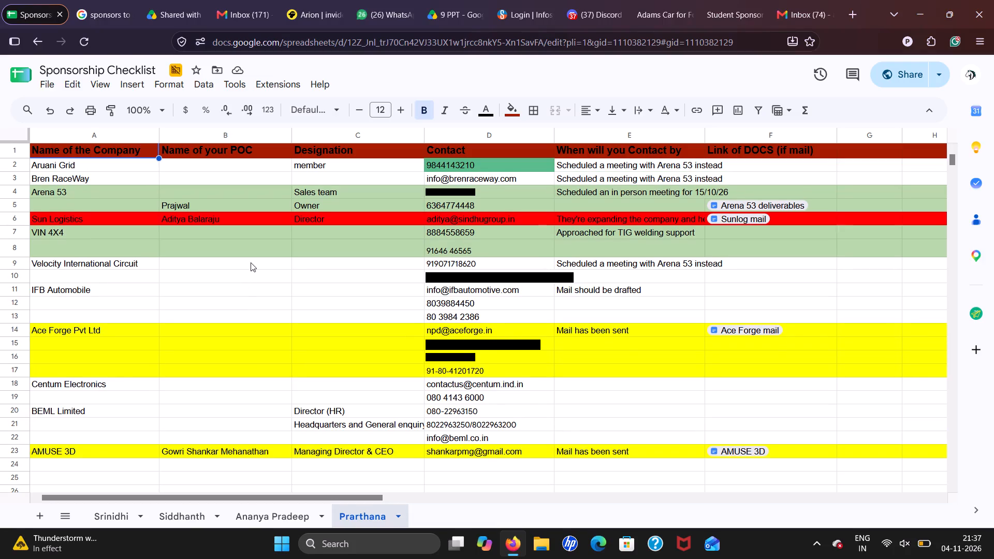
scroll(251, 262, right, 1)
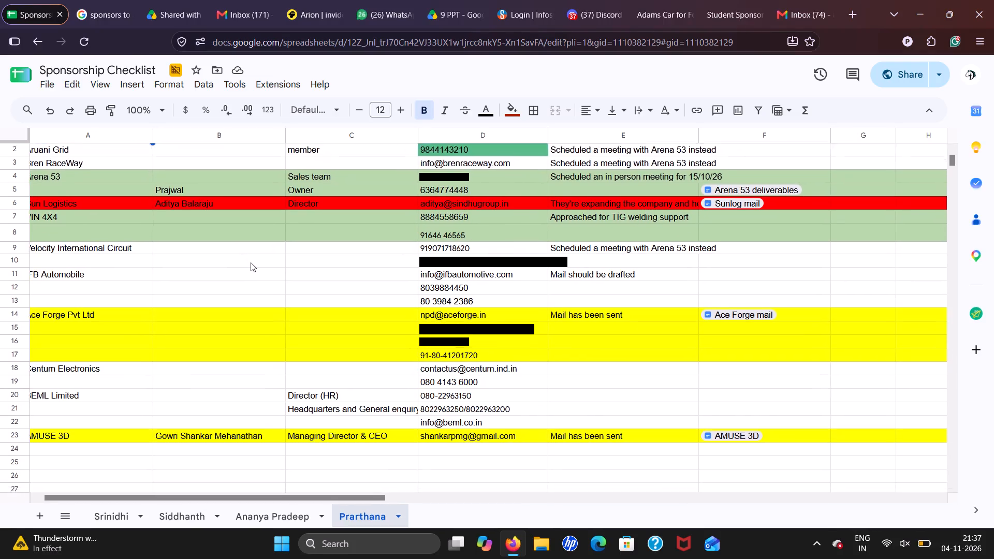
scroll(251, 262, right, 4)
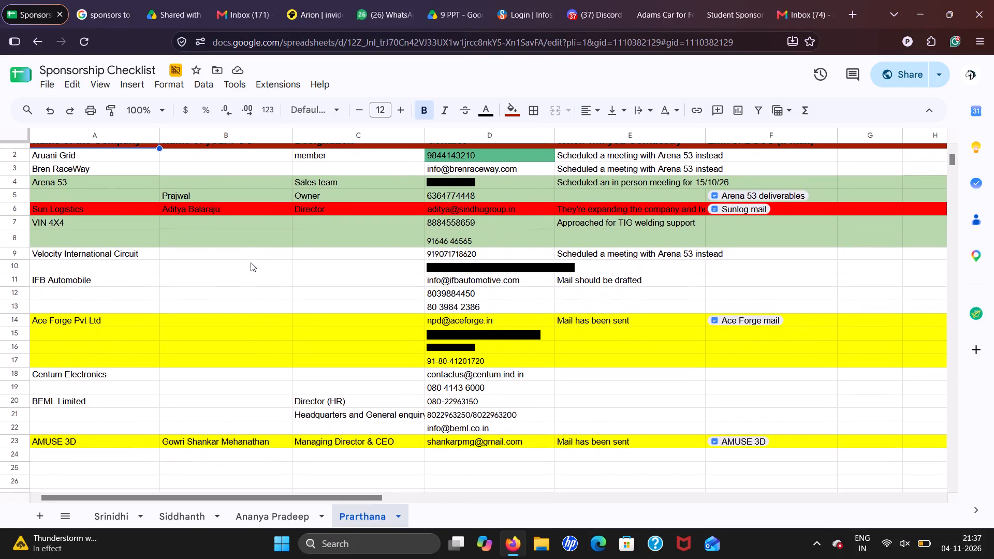
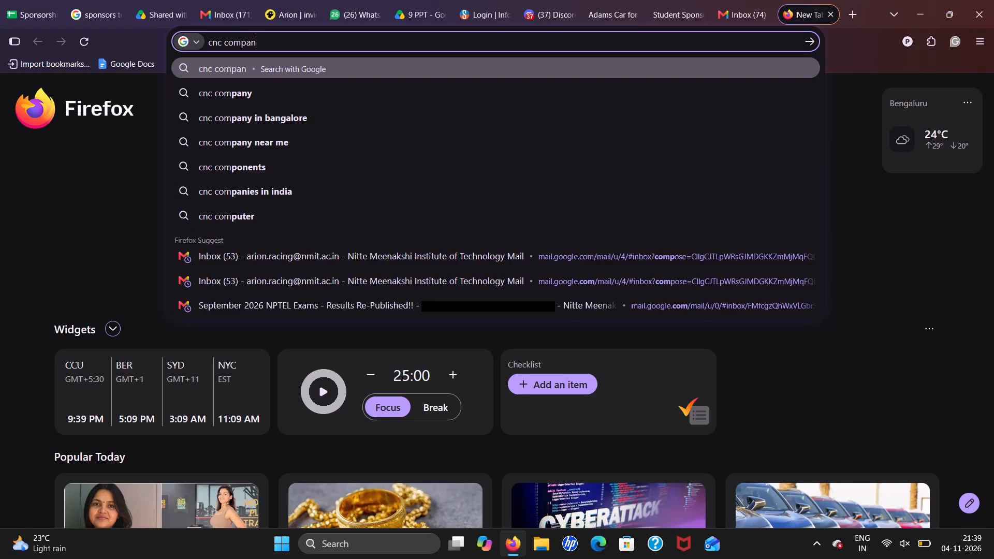
Search the web for "cnc companies".
text(y)
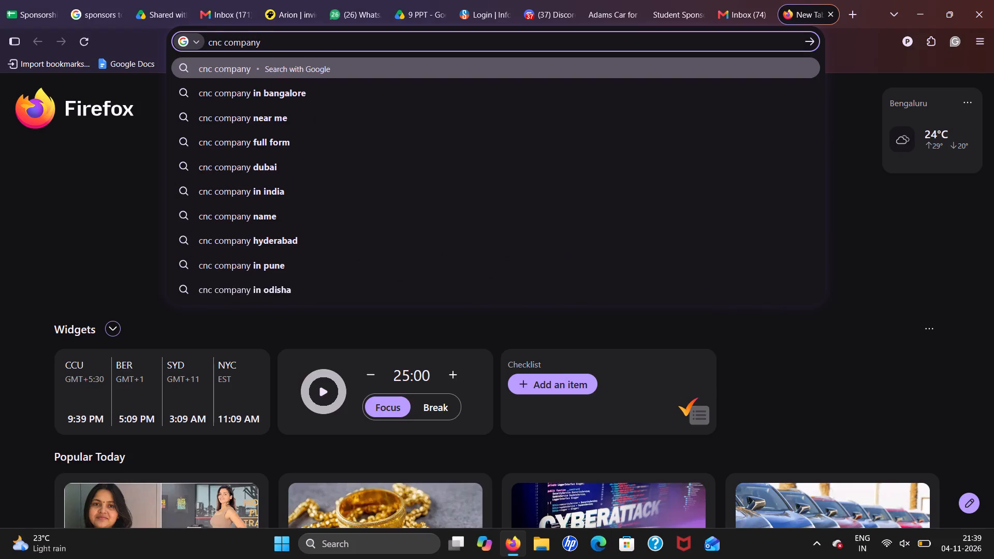
key(BackSpace)
text(ies)
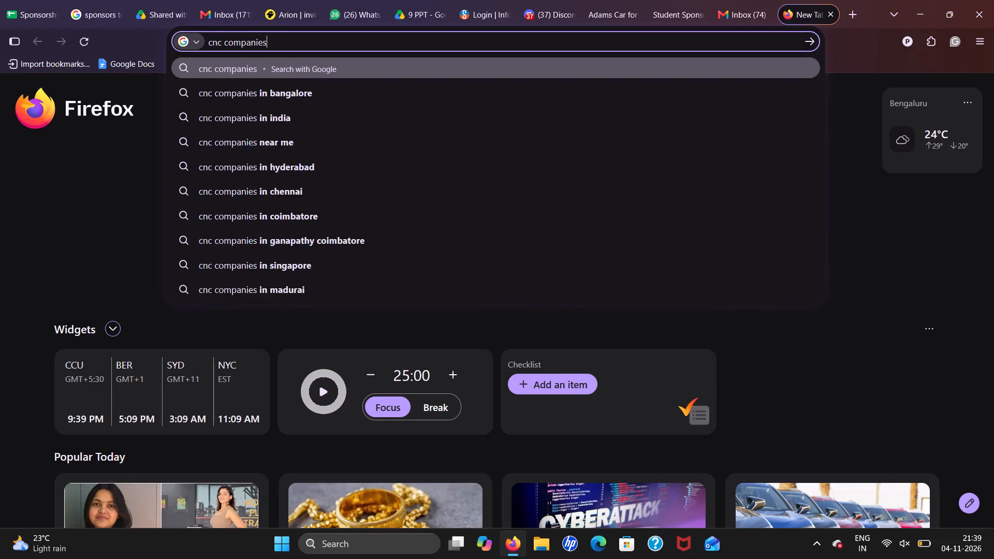
key(Return)
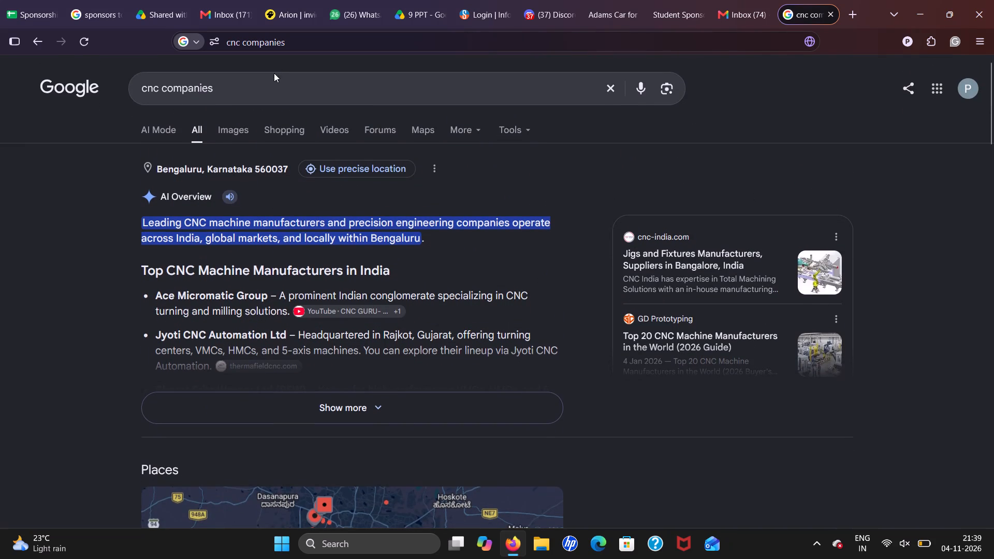
Refine the search to "cnc companies work" and show its image results.
click(237, 98)
key(space)
text(work)
key(Return)
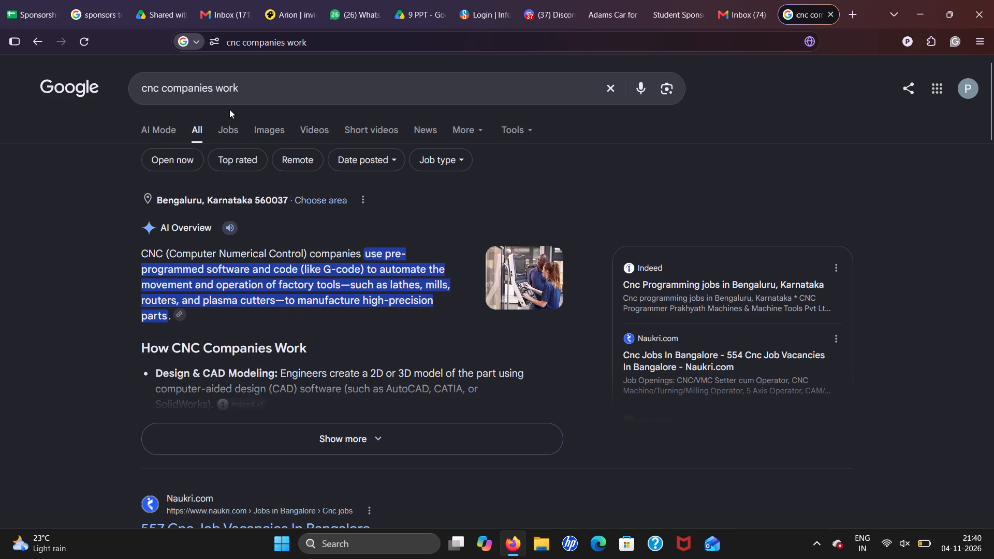
click(257, 121)
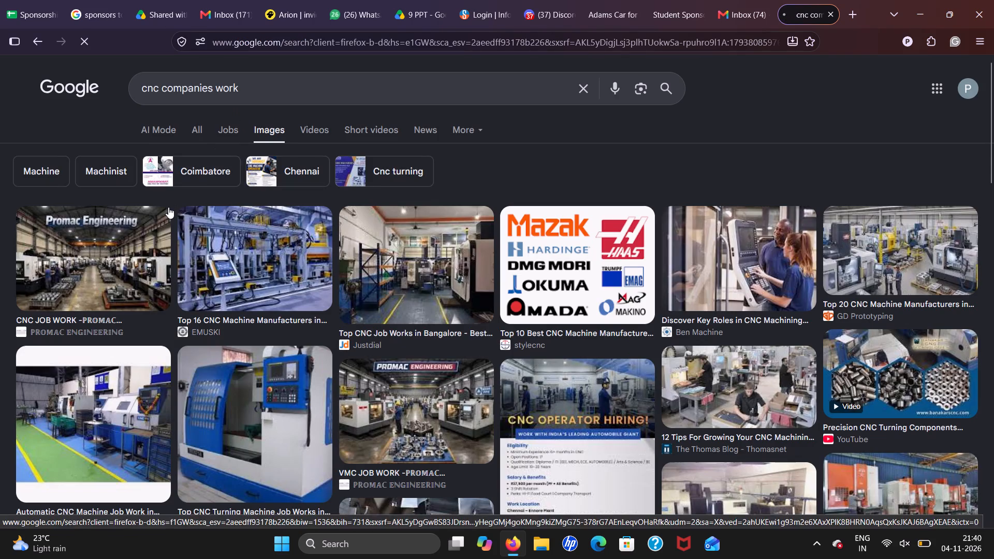
Browse the image results for "cnc companies work", examining the CNC machining firms and job-work providers shown.
scroll(168, 207, down, 1)
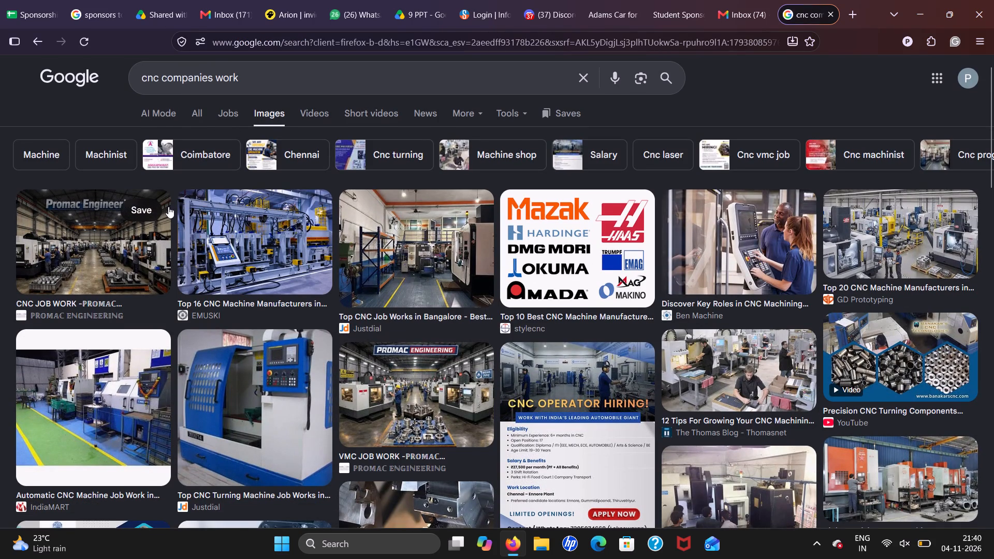
scroll(168, 207, down, 1)
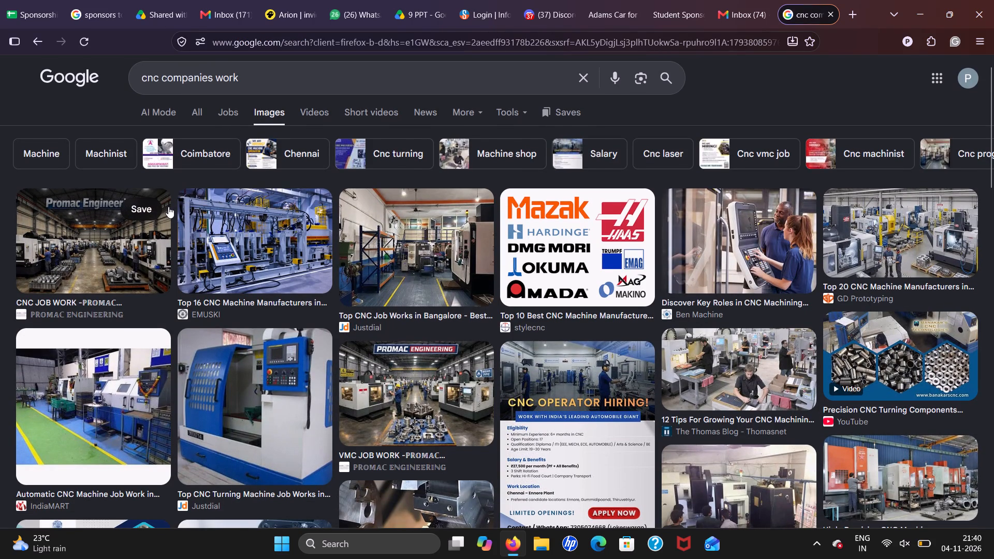
scroll(168, 207, down, 2)
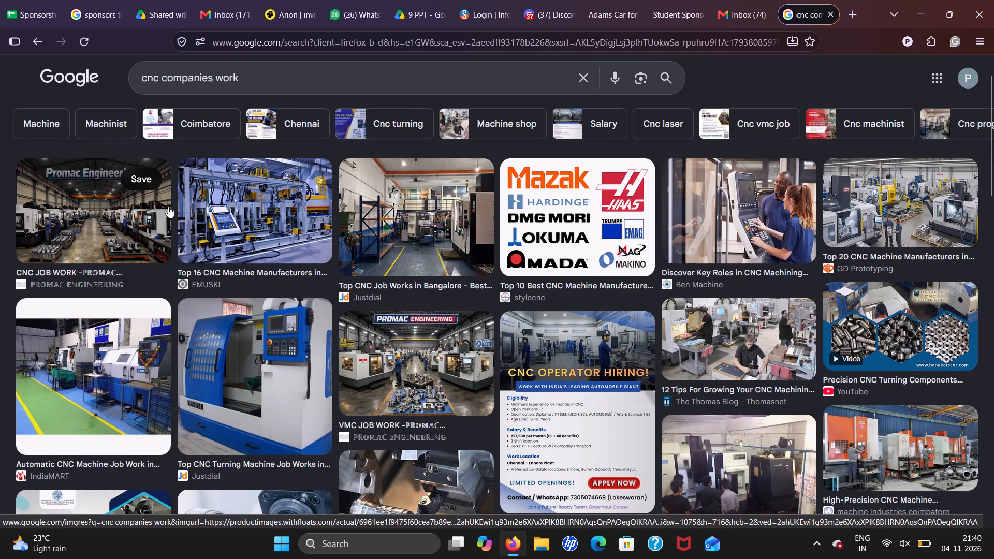
scroll(168, 207, down, 3)
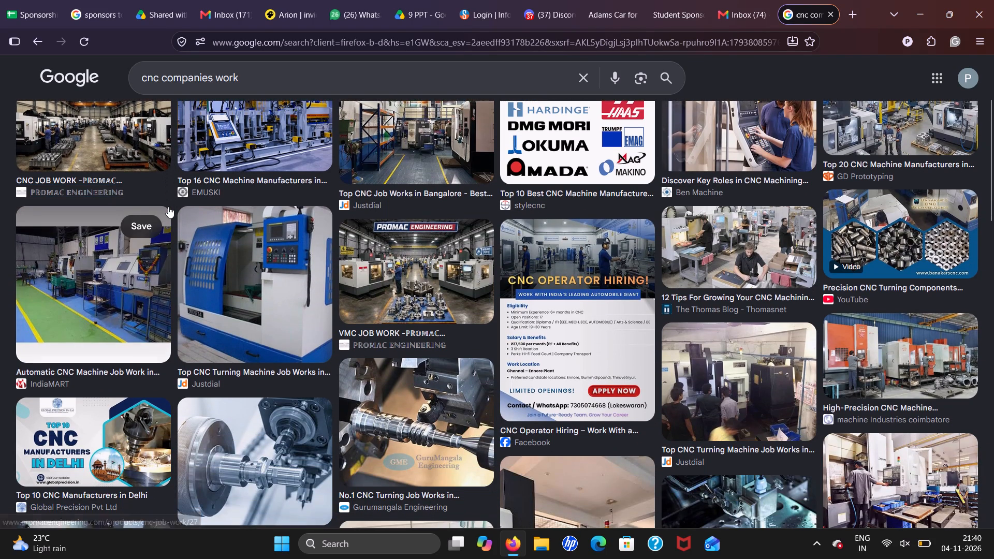
scroll(168, 207, down, 1)
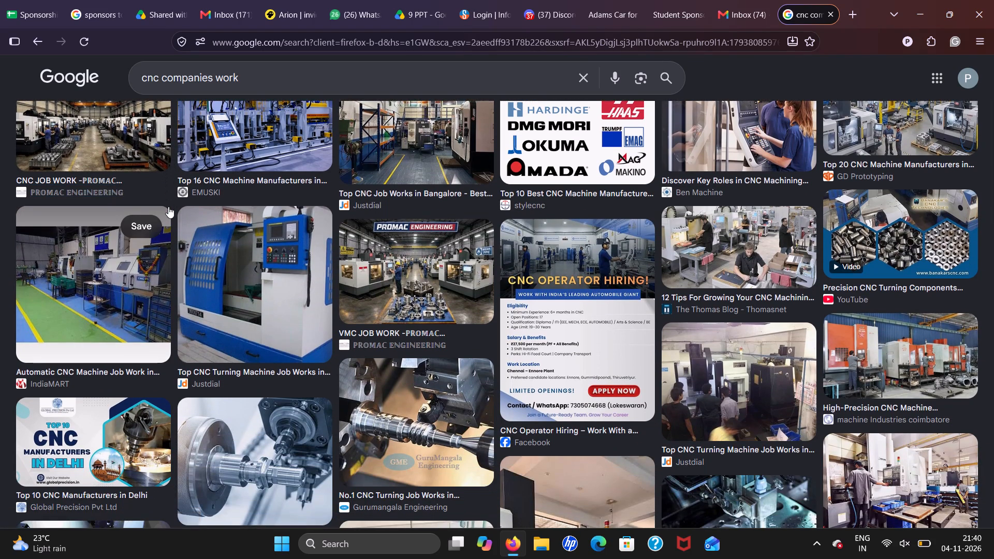
scroll(168, 207, down, 2)
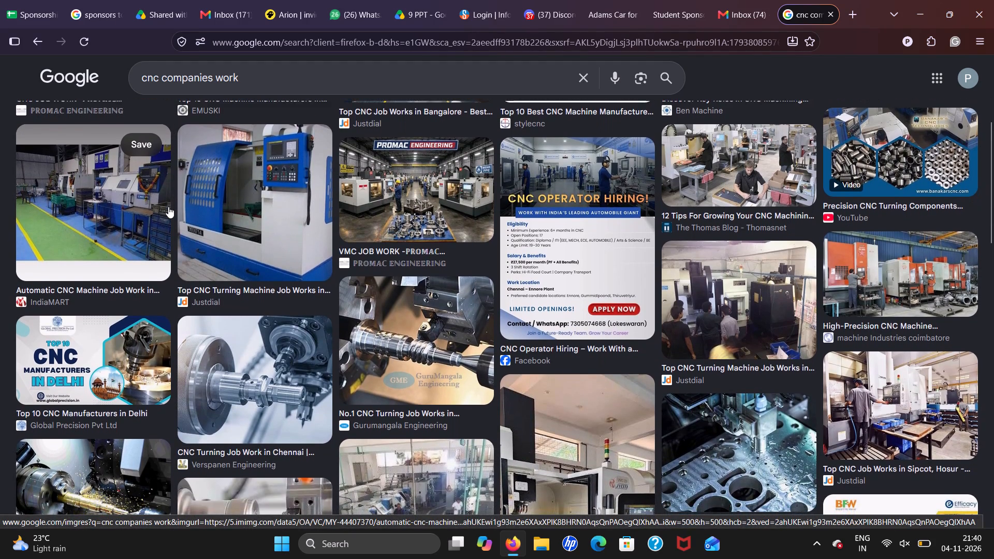
scroll(168, 207, down, 2)
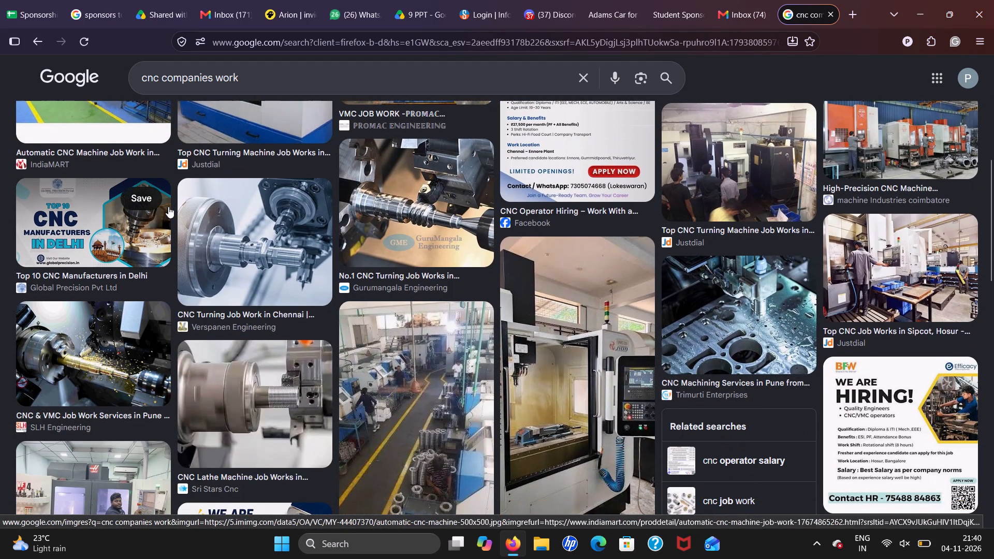
scroll(168, 207, down, 1)
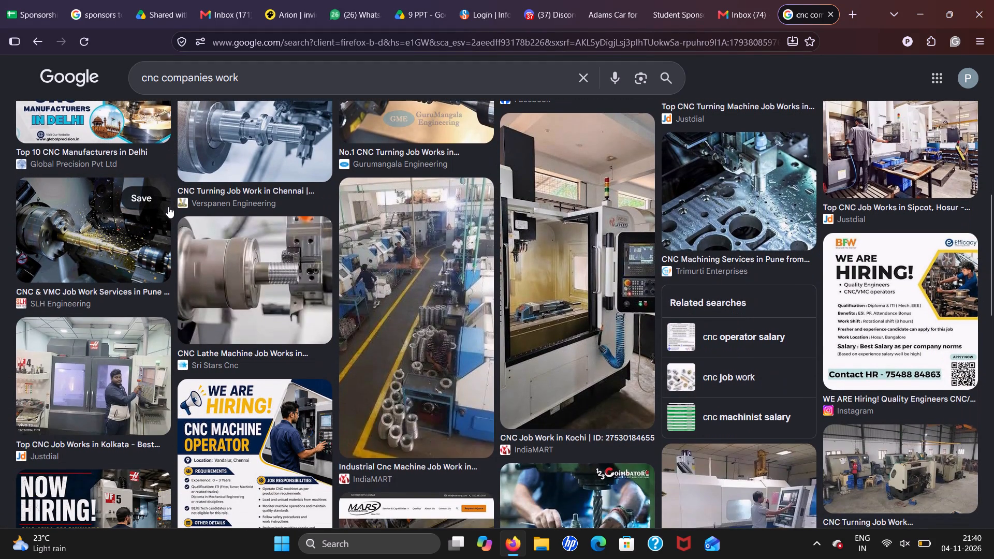
scroll(168, 207, down, 2)
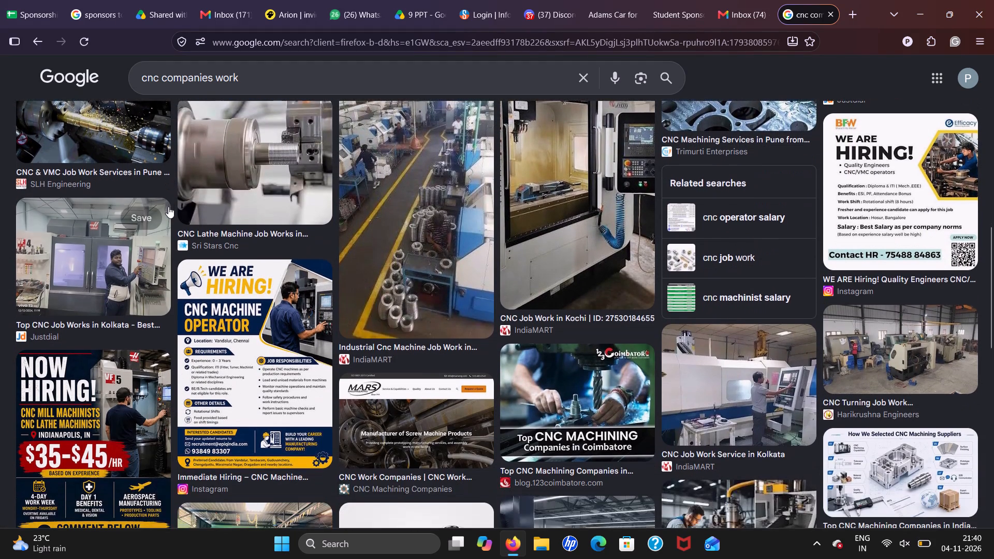
scroll(168, 207, down, 2)
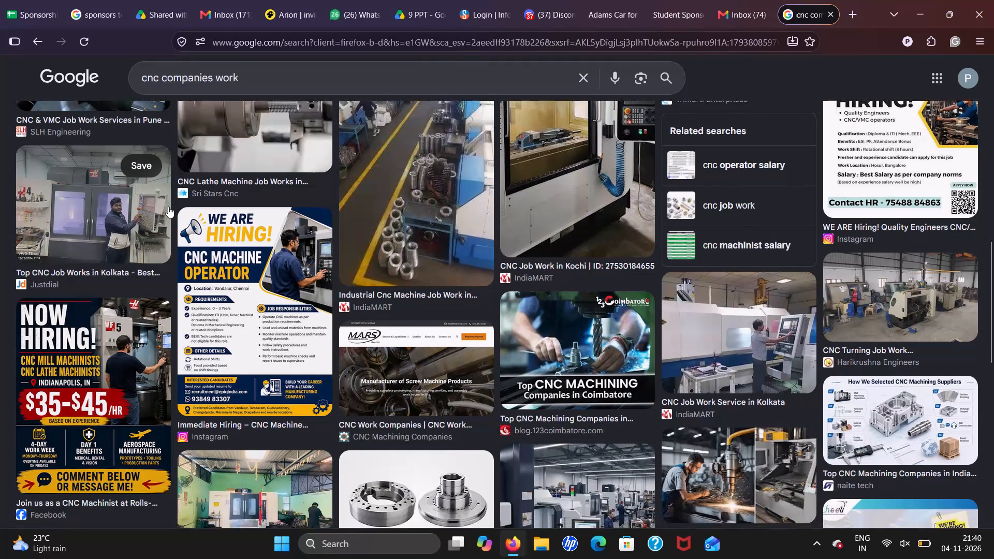
scroll(168, 207, down, 3)
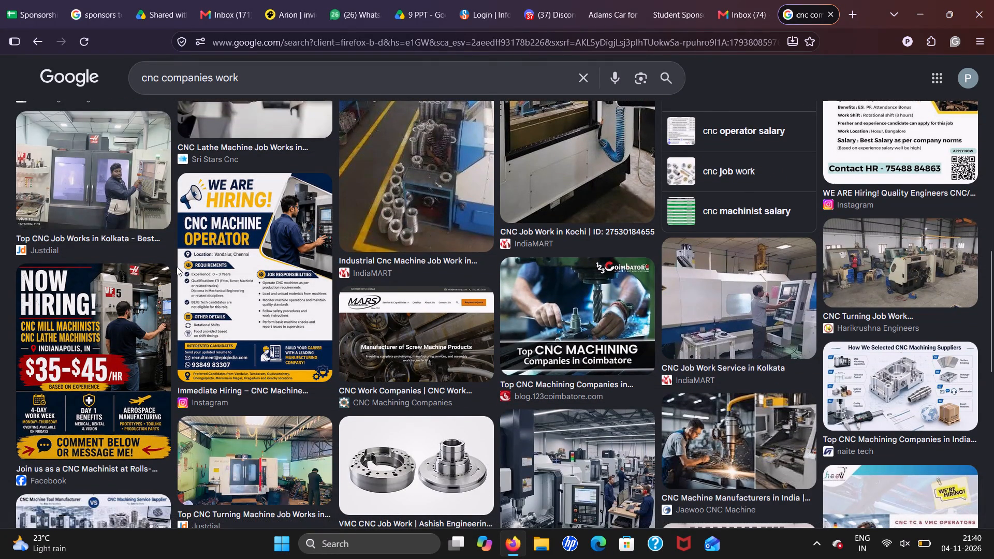
scroll(175, 265, down, 1)
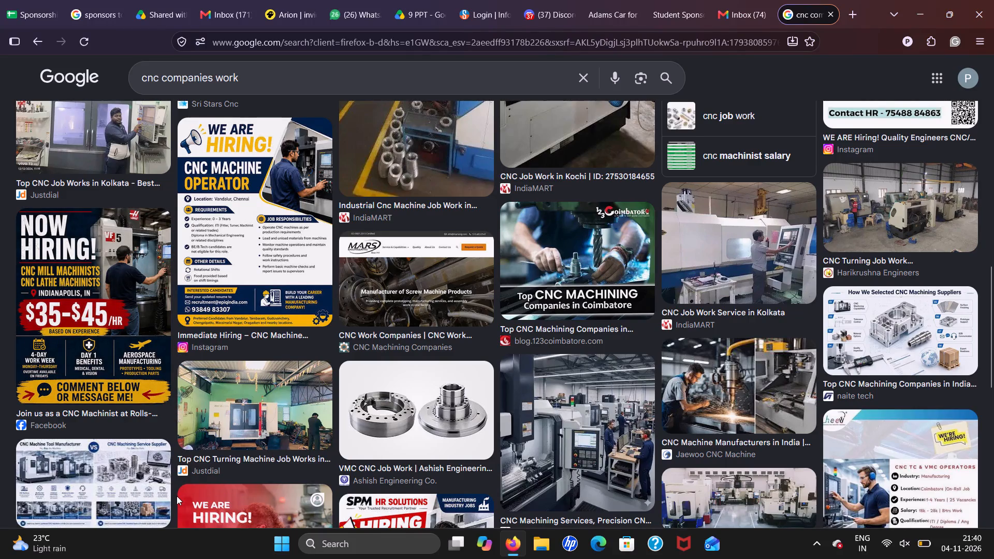
scroll(177, 496, down, 3)
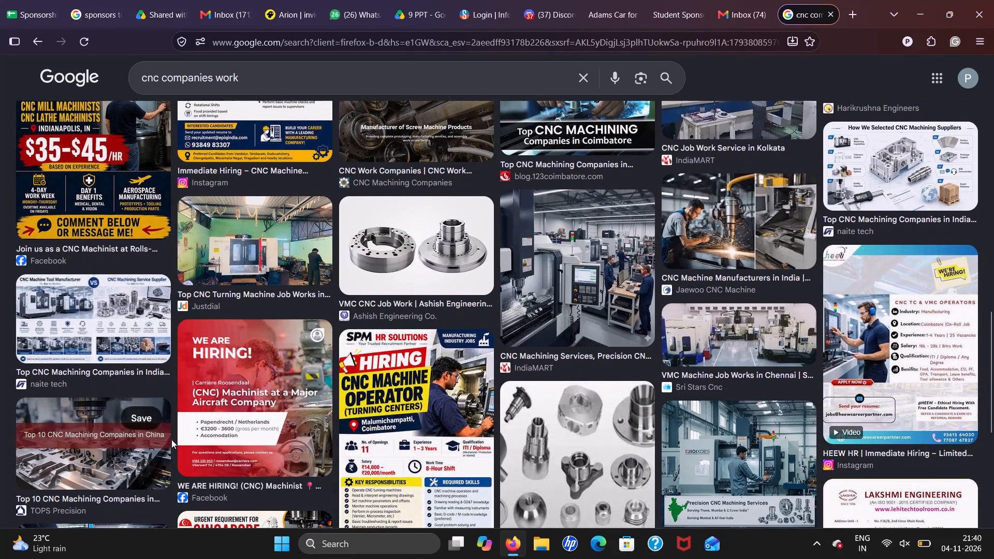
scroll(173, 426, down, 2)
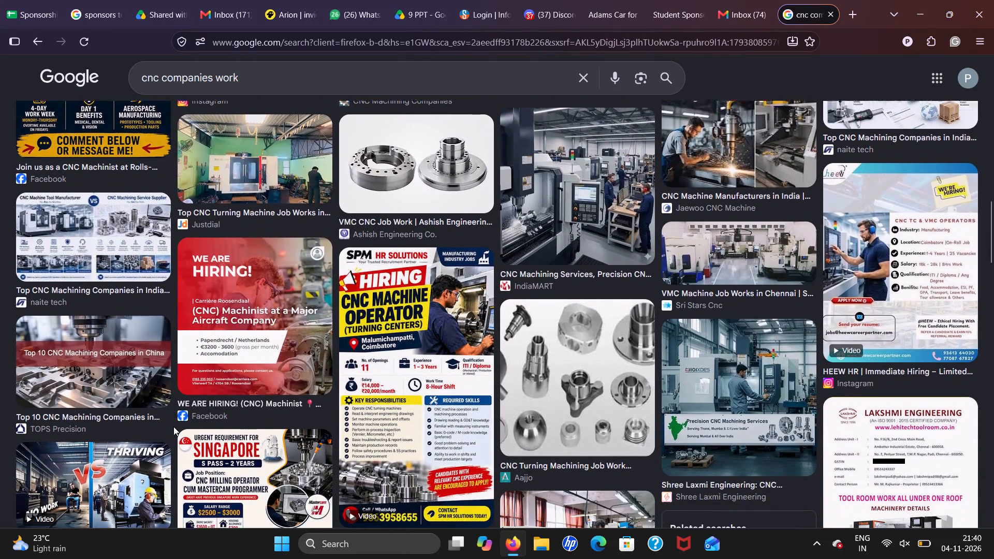
scroll(173, 426, down, 1)
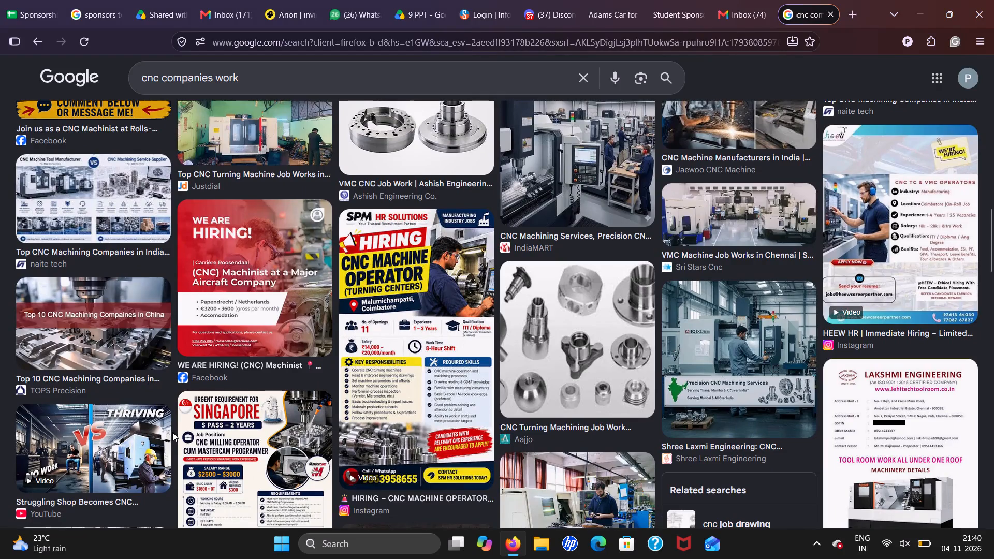
scroll(172, 433, down, 2)
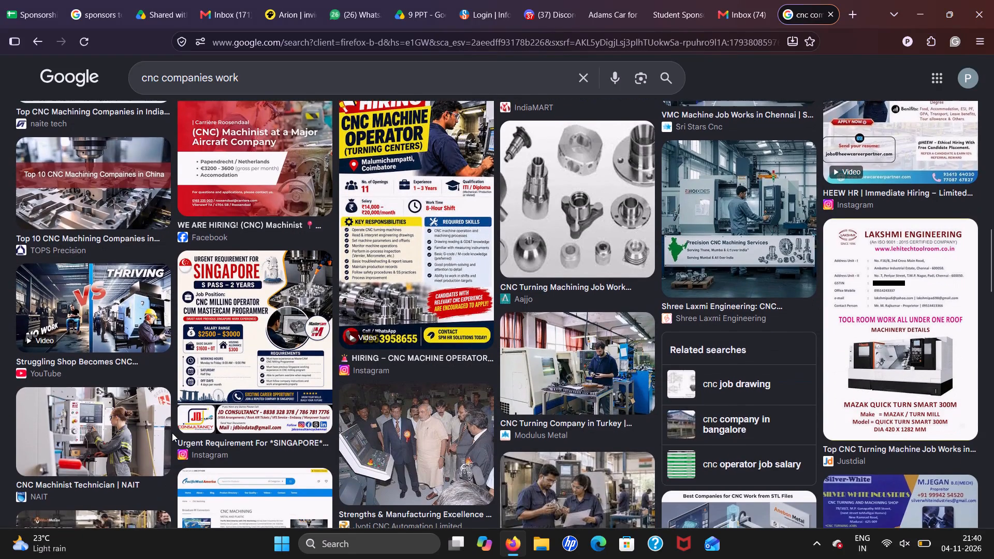
scroll(172, 433, down, 1)
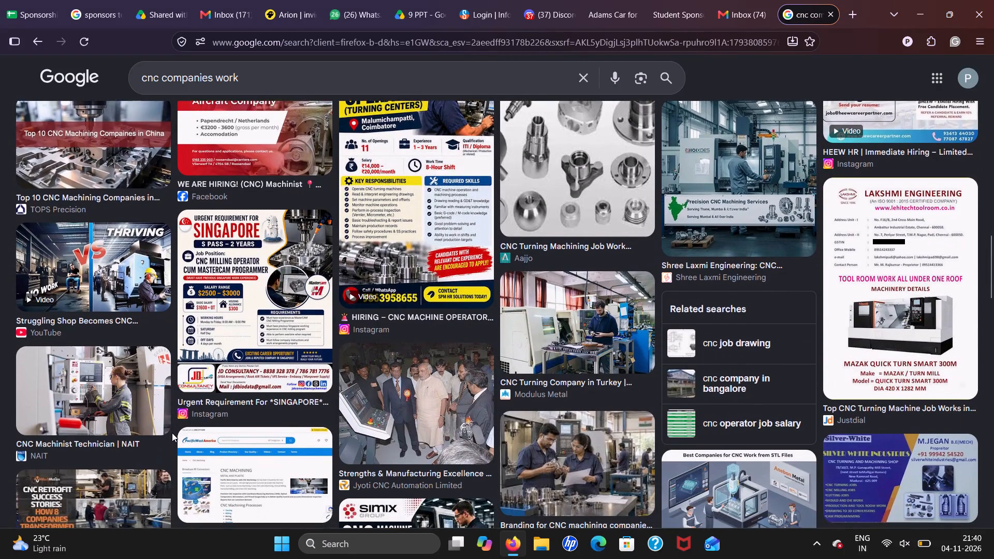
scroll(172, 433, down, 1)
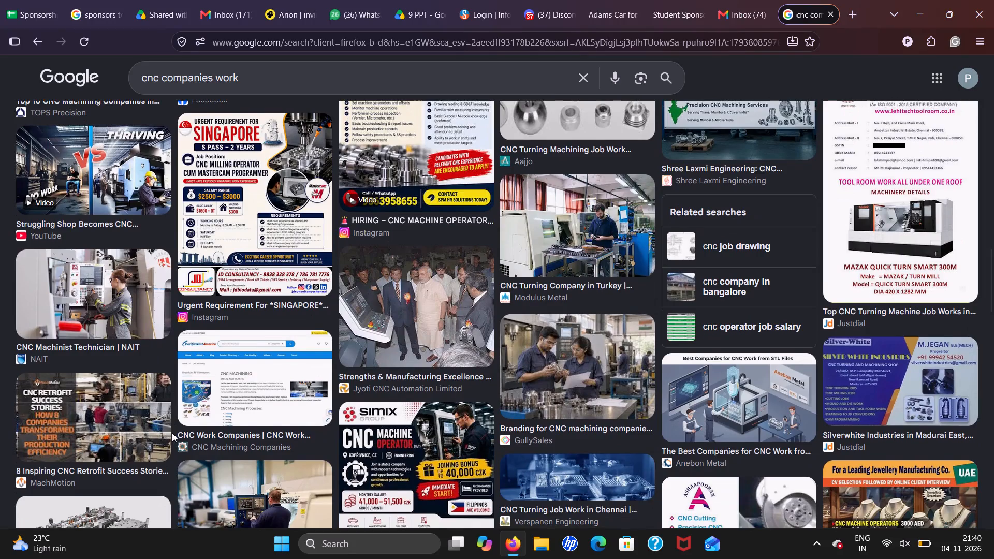
scroll(172, 433, down, 2)
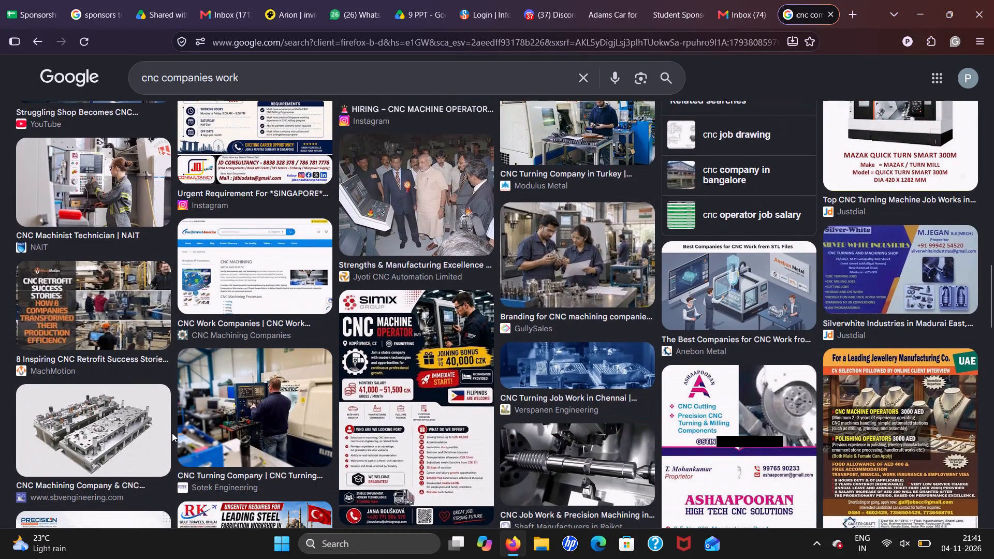
Search the web for "global enterprises" in a new tab.
click(844, 9)
text(global ent)
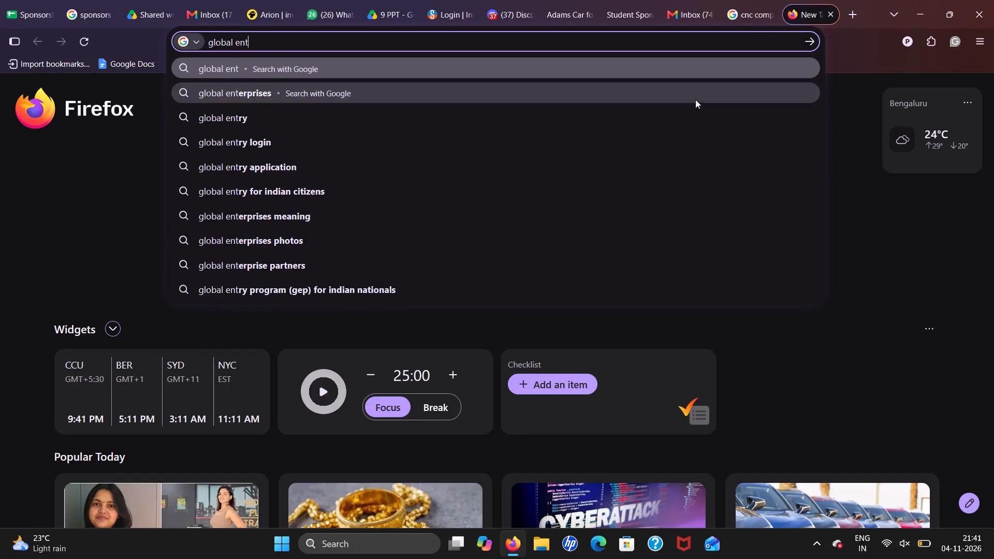
click(674, 91)
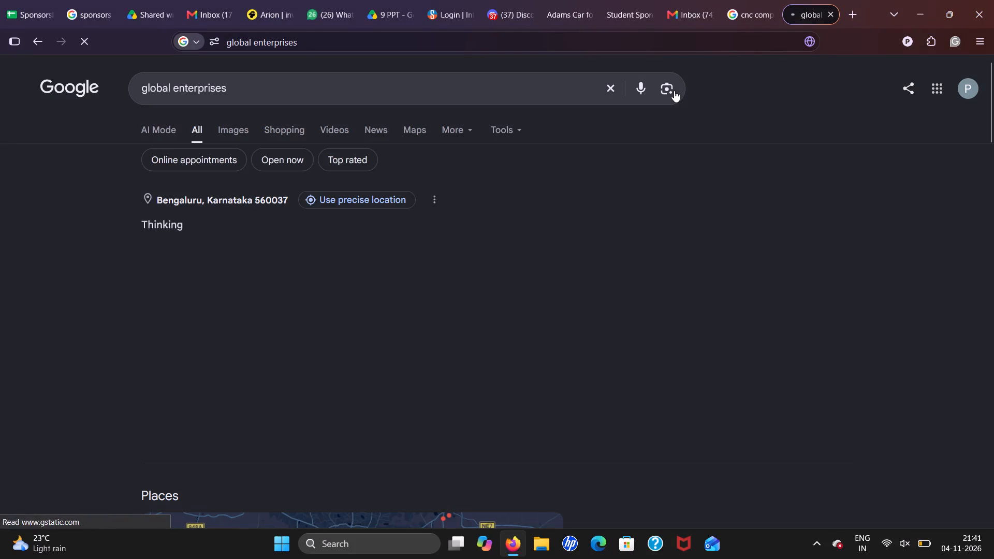
Look through the "global enterprises" places and web results, and close that tab.
scroll(579, 198, down, 1)
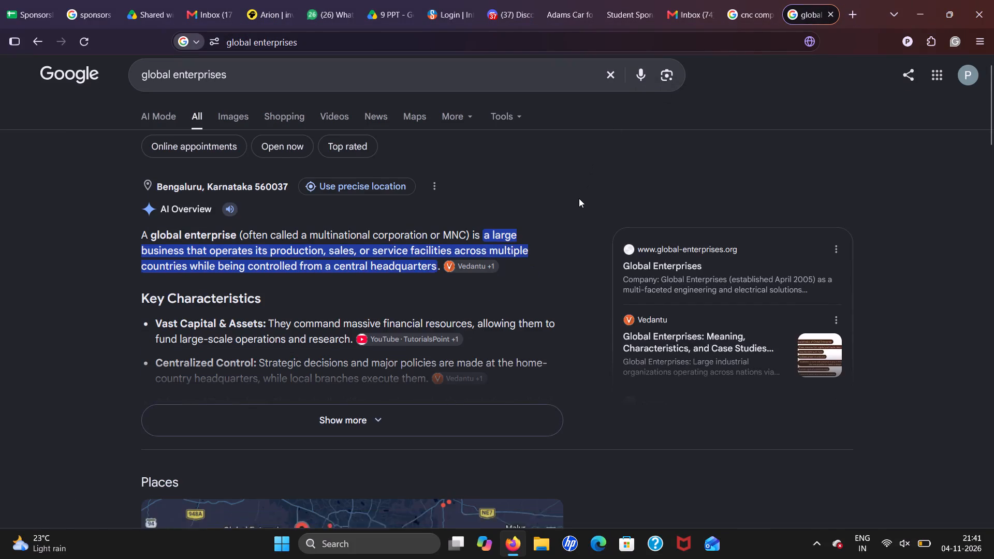
scroll(579, 198, down, 3)
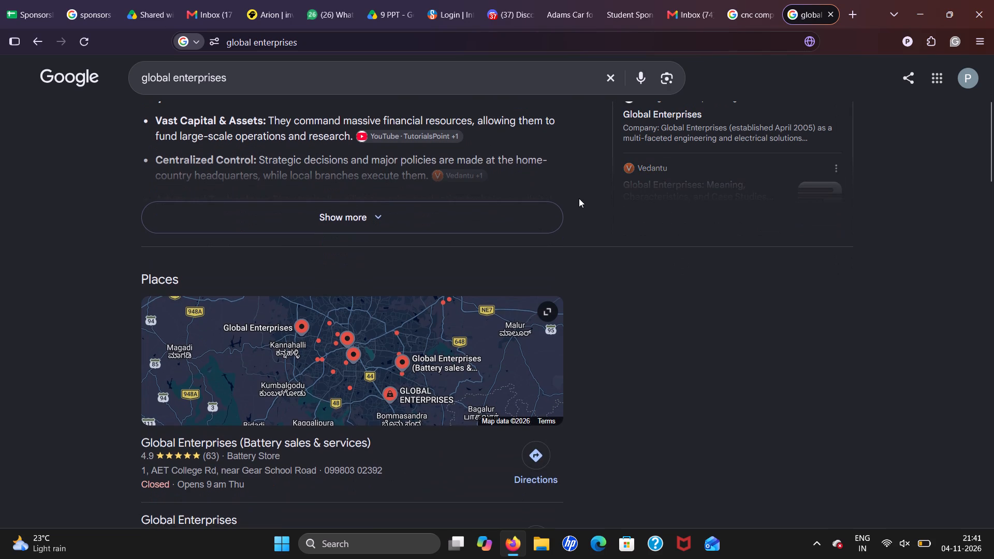
scroll(579, 198, down, 2)
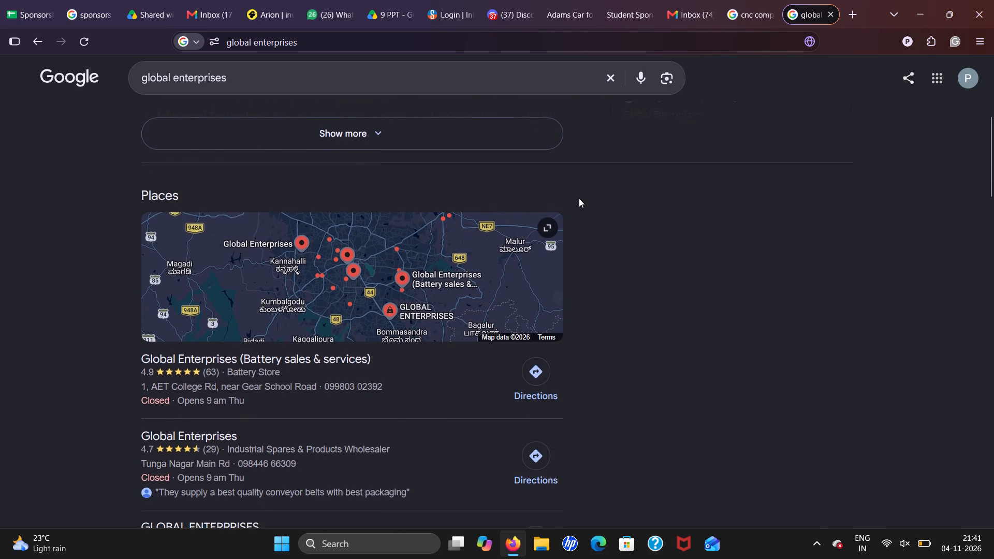
scroll(579, 198, down, 2)
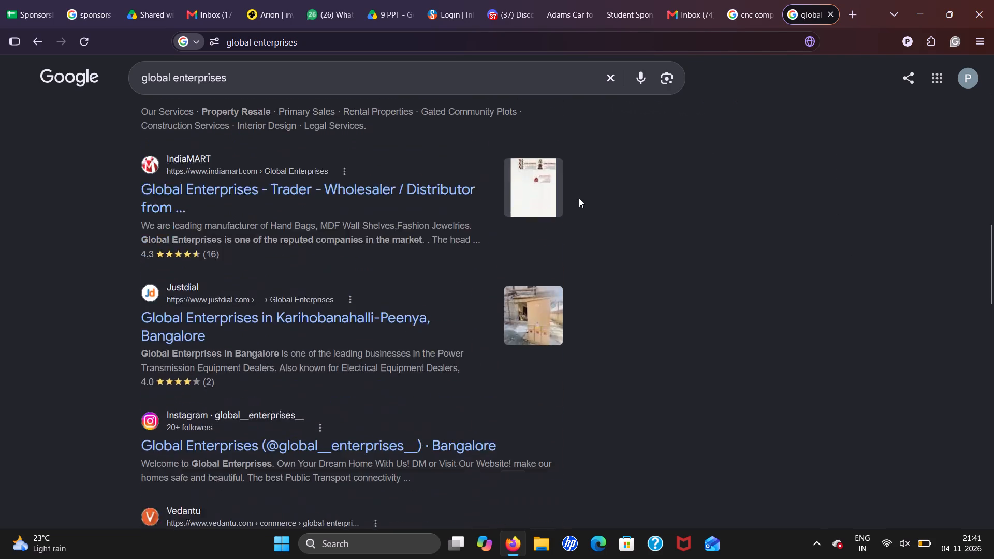
scroll(579, 198, down, 1)
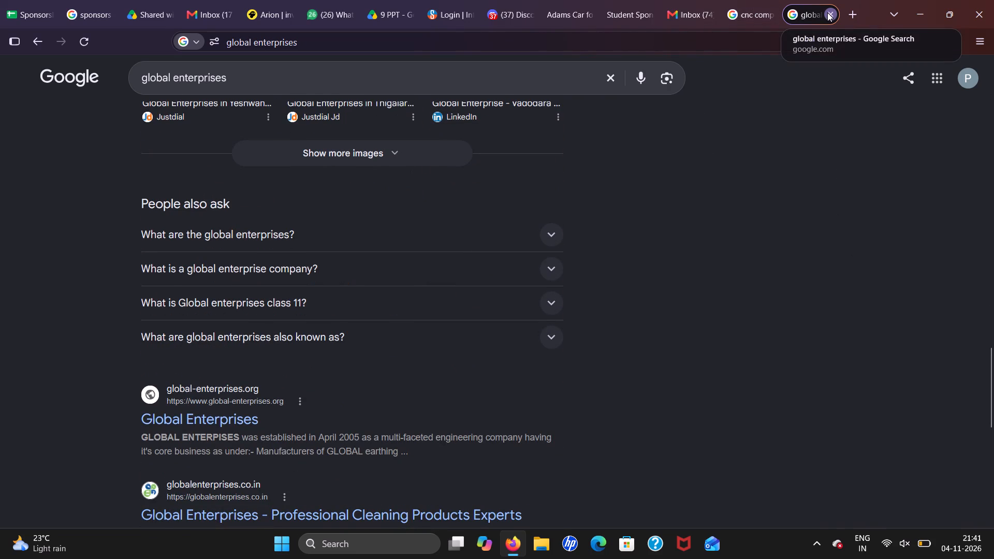
click(827, 12)
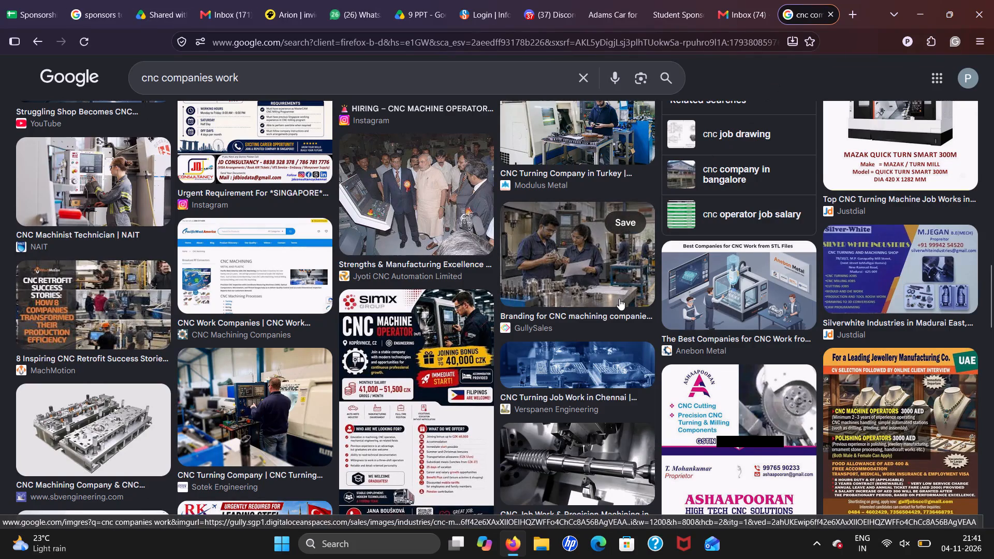
Continue examining the "cnc companies work" image results for CNC machining firms and job-work providers, and return to the first results.
scroll(620, 288, down, 3)
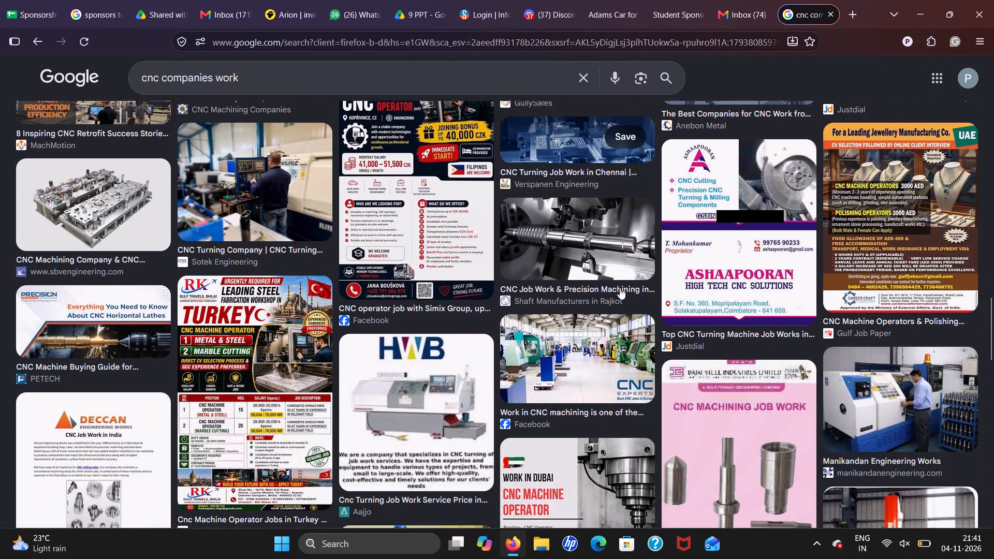
scroll(620, 288, down, 3)
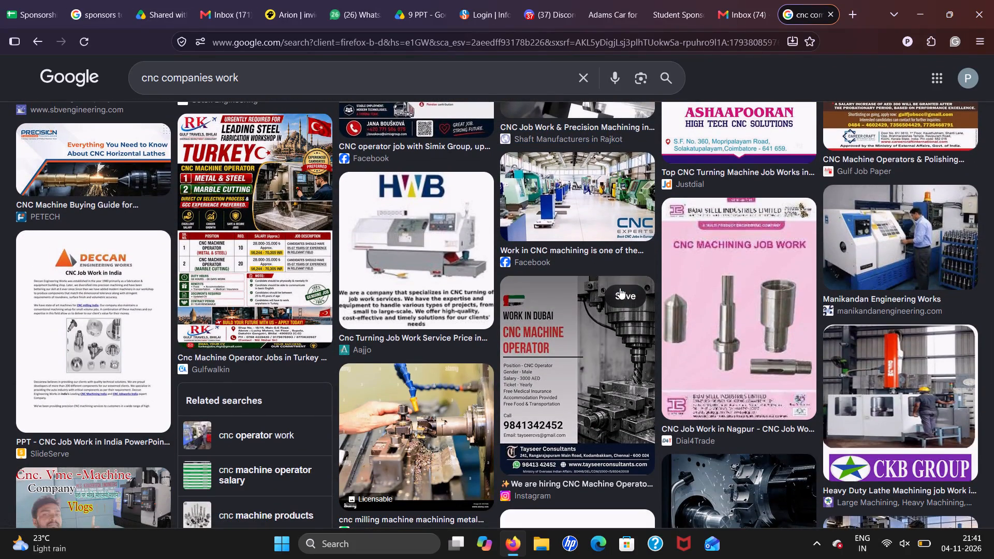
scroll(596, 350, down, 1)
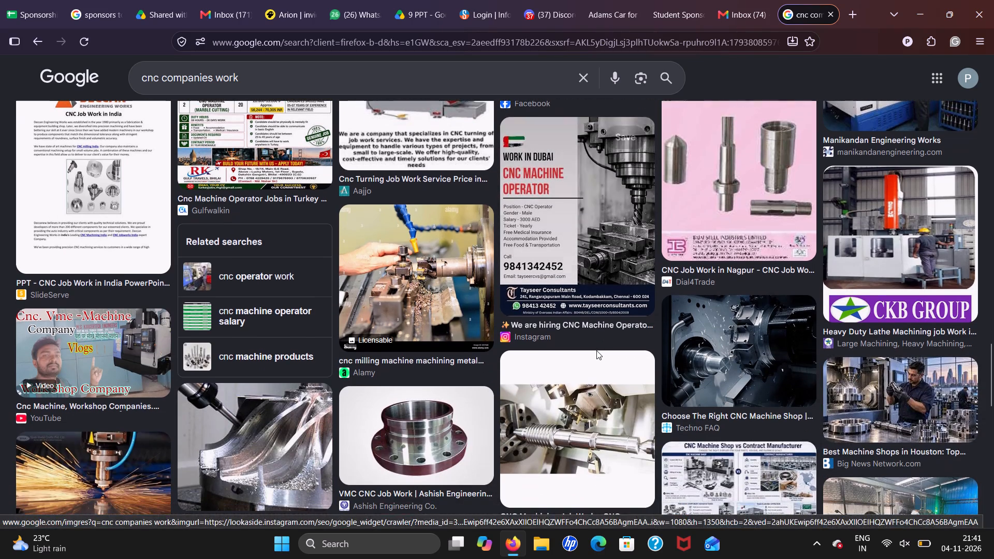
scroll(596, 350, down, 4)
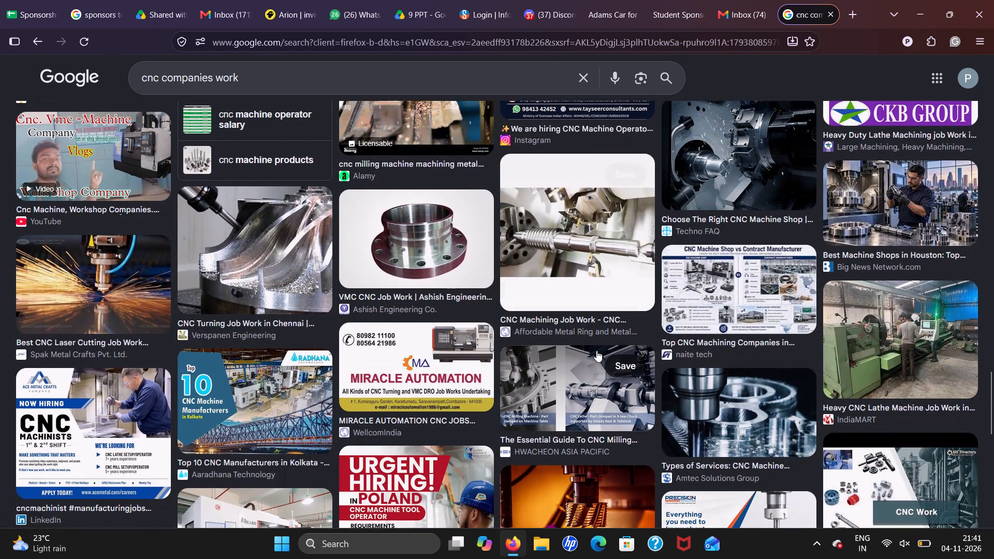
scroll(596, 350, down, 2)
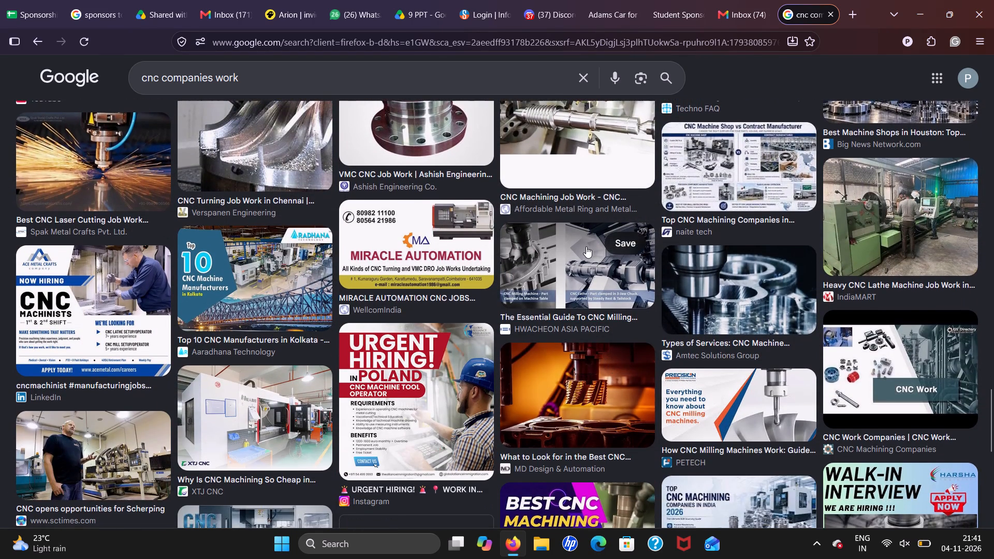
scroll(586, 246, down, 1)
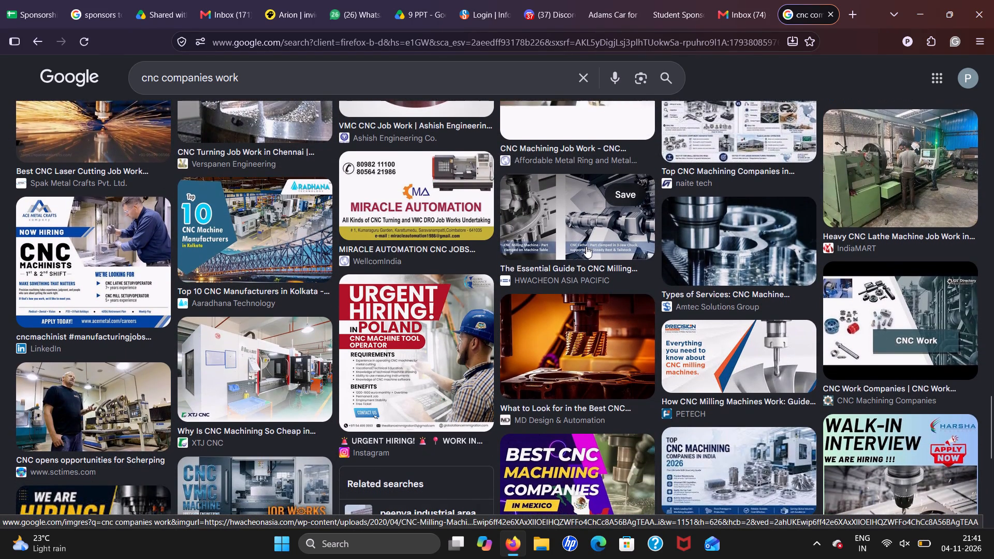
scroll(586, 246, down, 2)
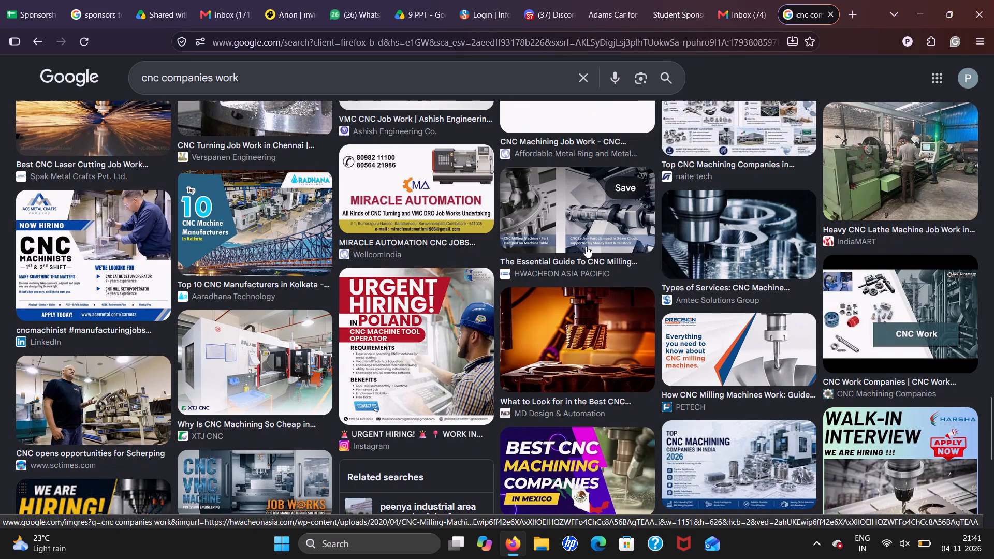
scroll(586, 246, down, 2)
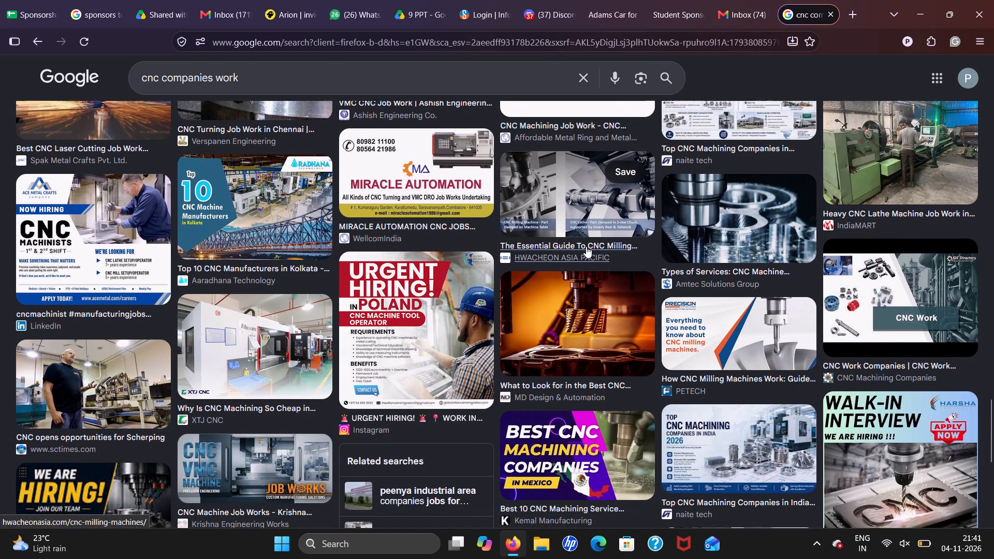
scroll(586, 246, down, 2)
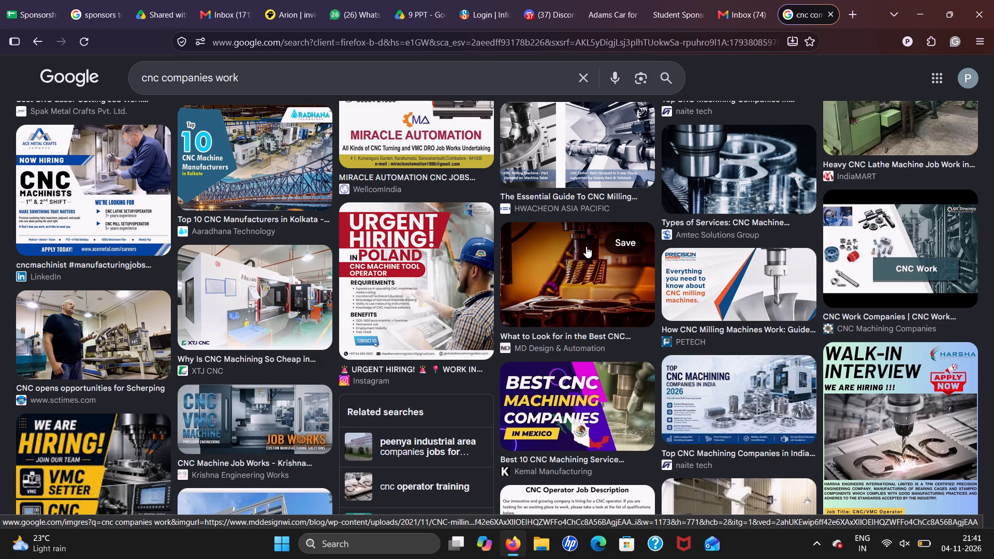
scroll(586, 246, down, 1)
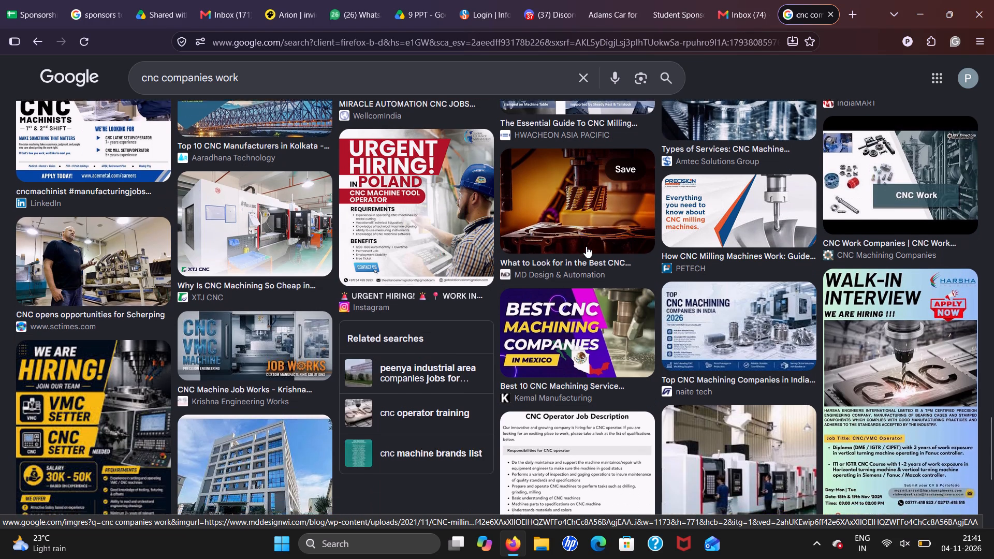
scroll(586, 246, down, 2)
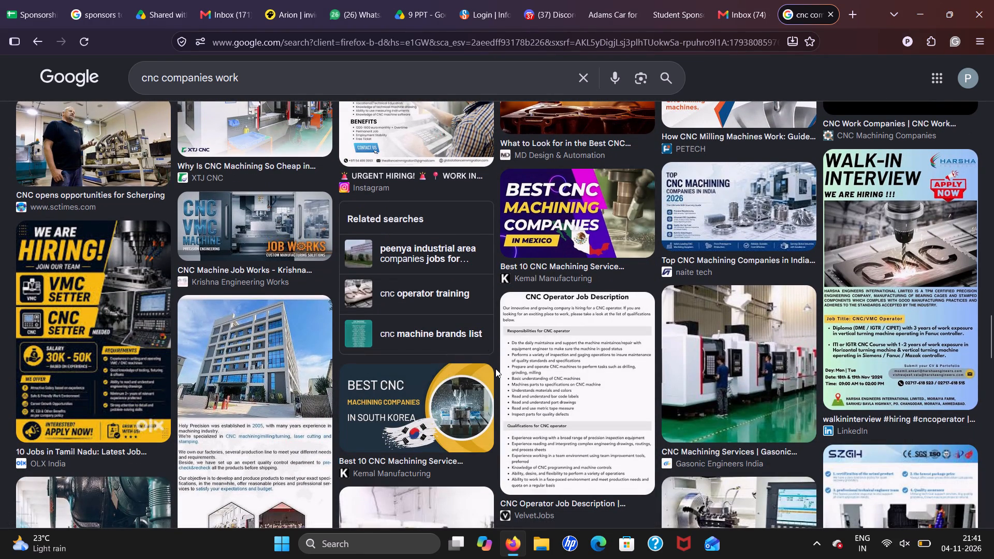
scroll(495, 370, down, 2)
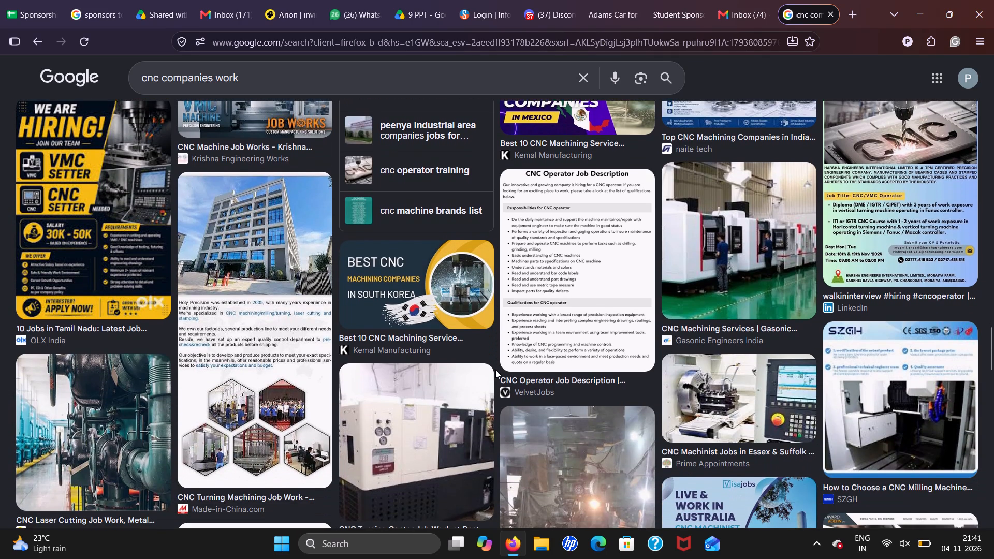
scroll(495, 370, down, 1)
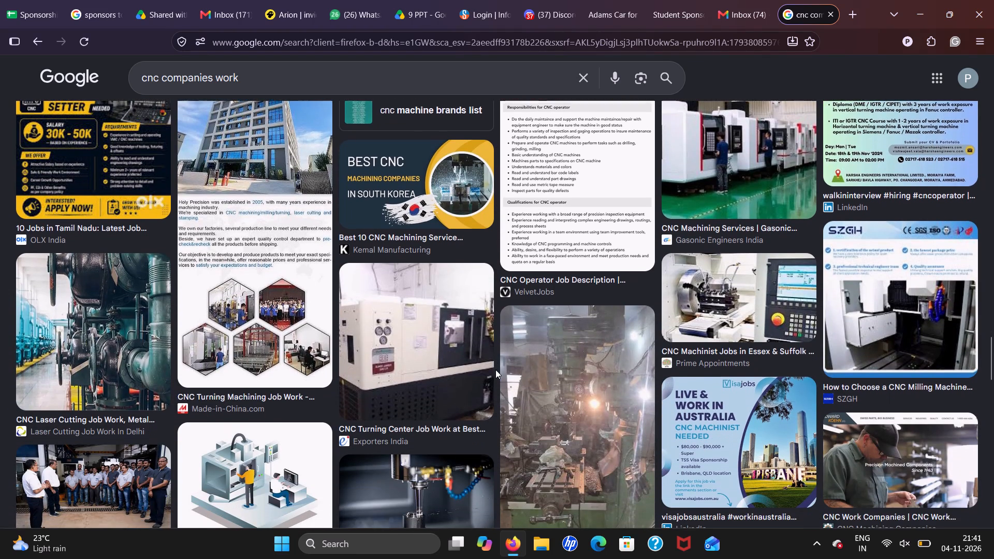
scroll(495, 370, down, 4)
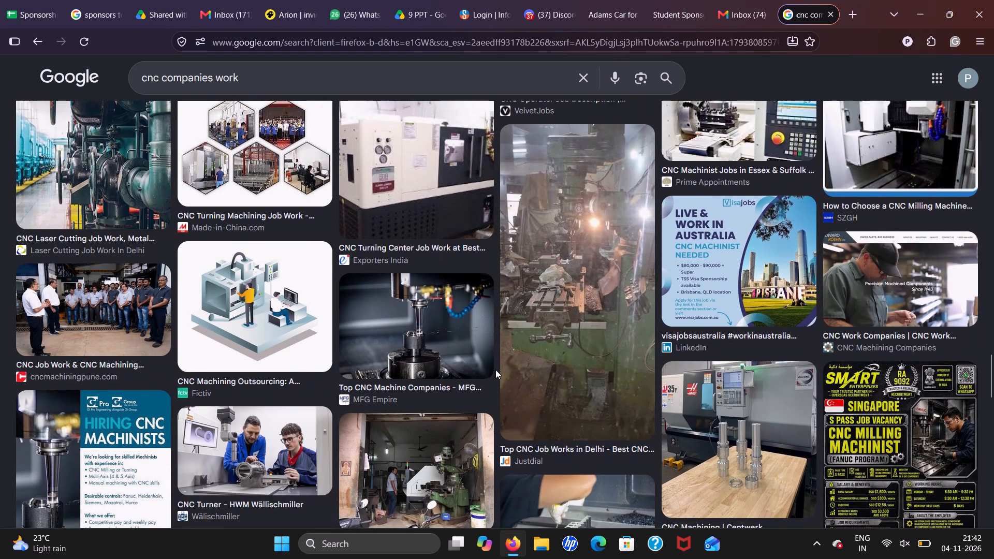
scroll(495, 370, down, 2)
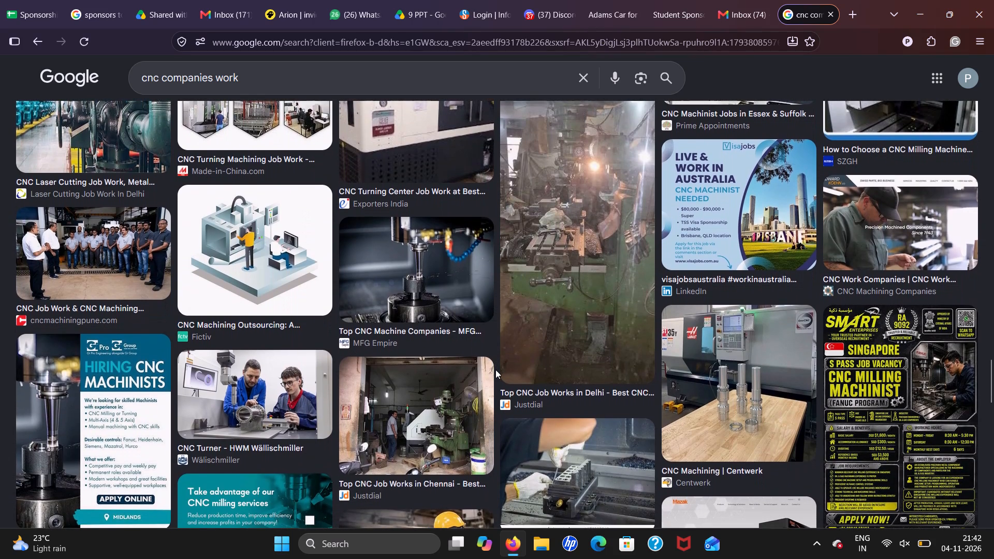
scroll(495, 370, down, 1)
scroll(495, 370, up, 8)
scroll(495, 370, up, 15)
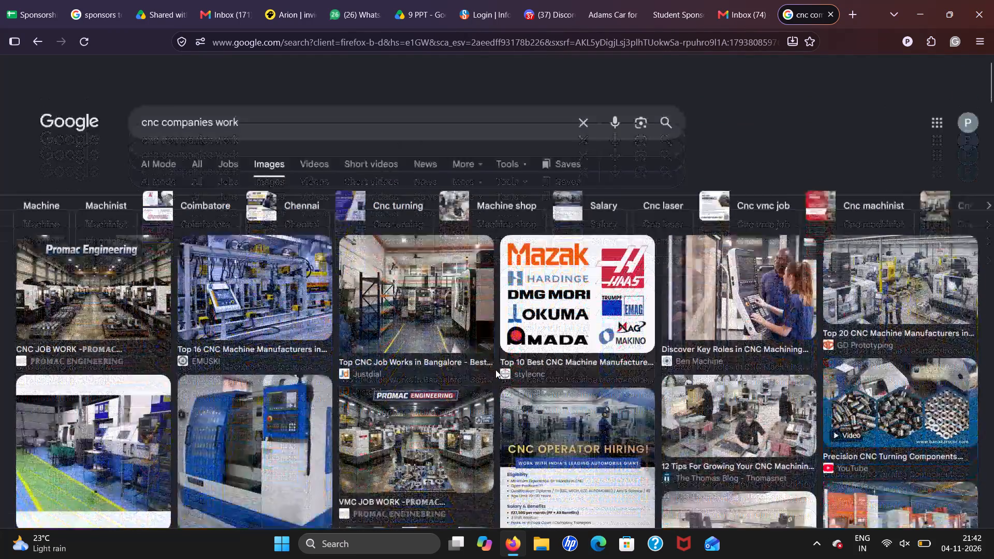
scroll(495, 370, up, 1)
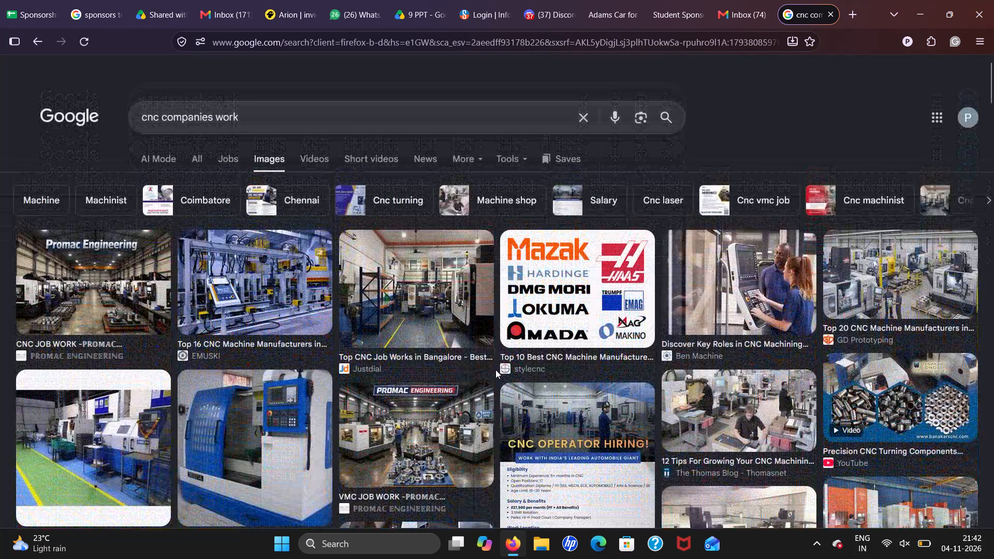
Switch the "cnc companies work" search from images to all web results and look through the overview and first listings.
scroll(495, 370, up, 2)
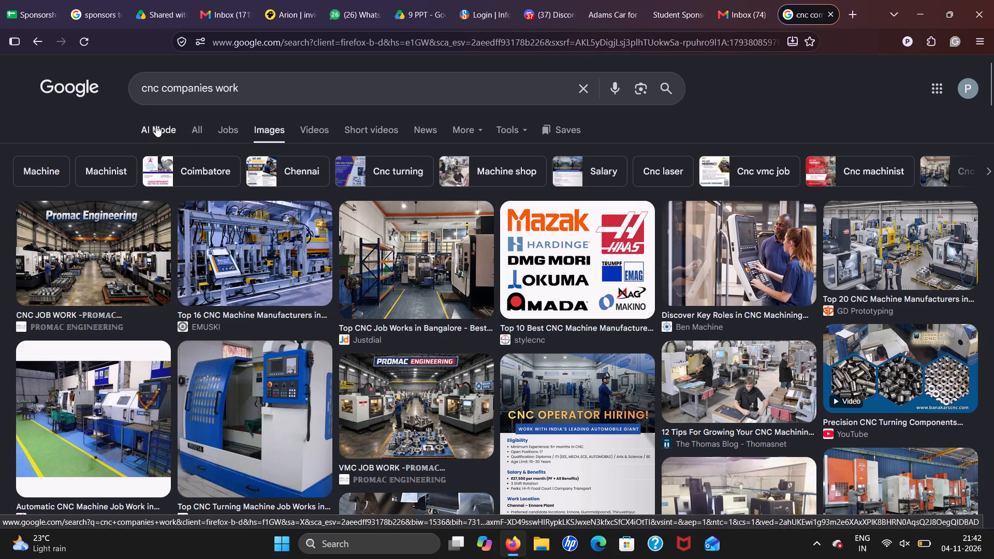
click(192, 129)
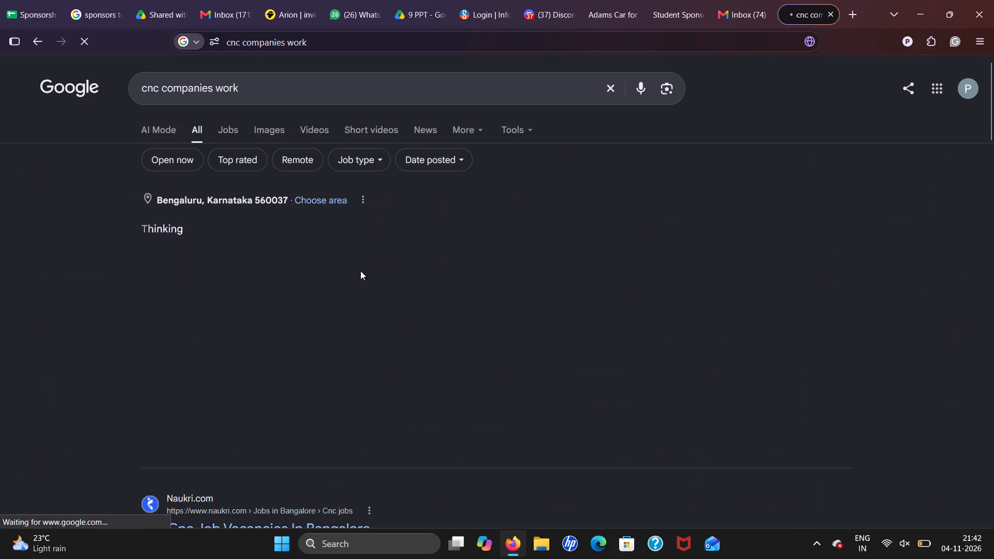
scroll(411, 317, down, 1)
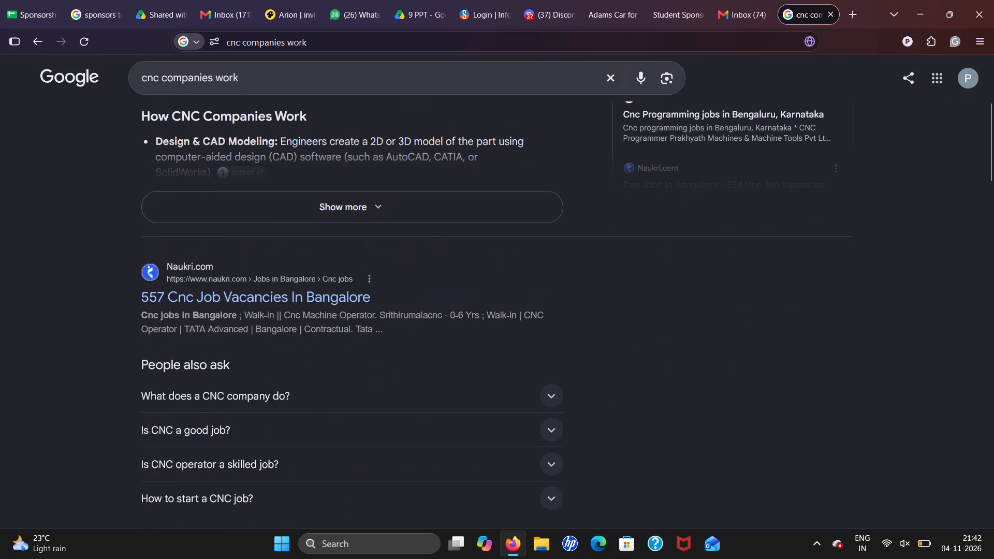
scroll(411, 317, down, 1)
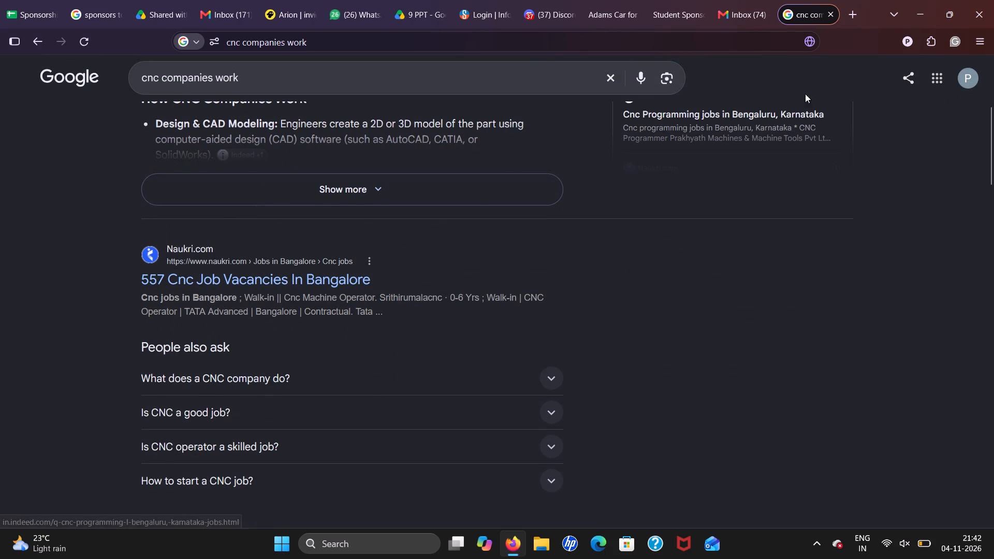
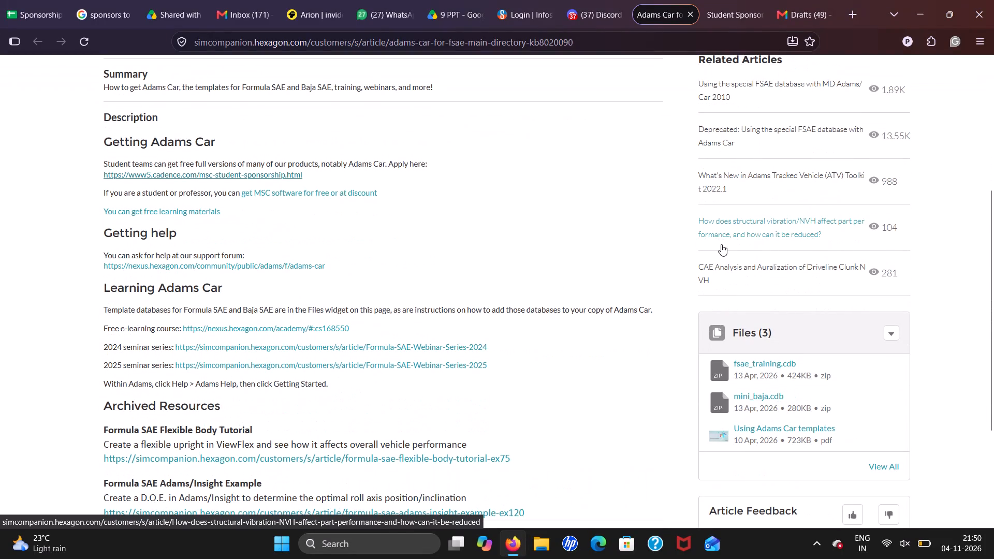
Look through the Adams Car for Formula SAE article, covering its help, learning and archived resources and attached files.
scroll(721, 244, down, 1)
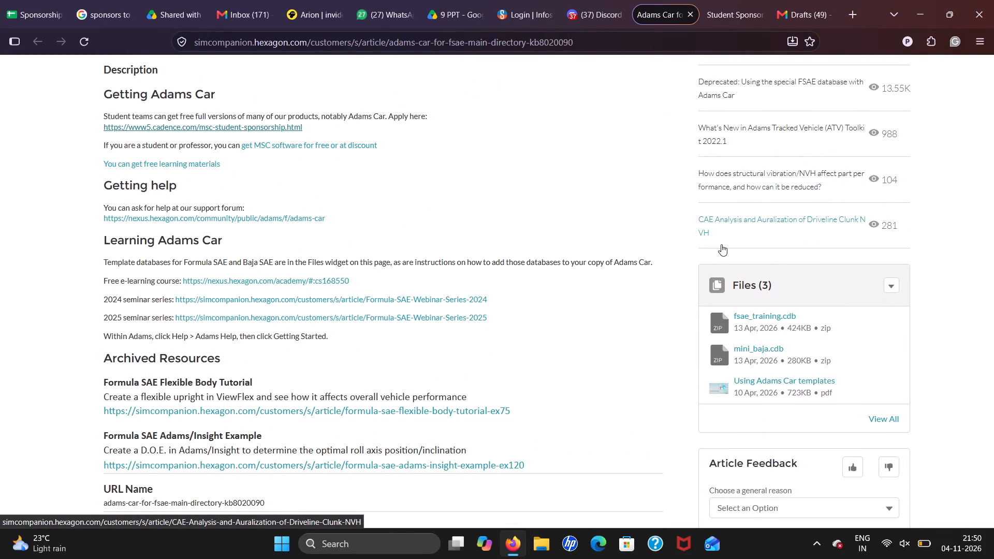
scroll(721, 244, down, 4)
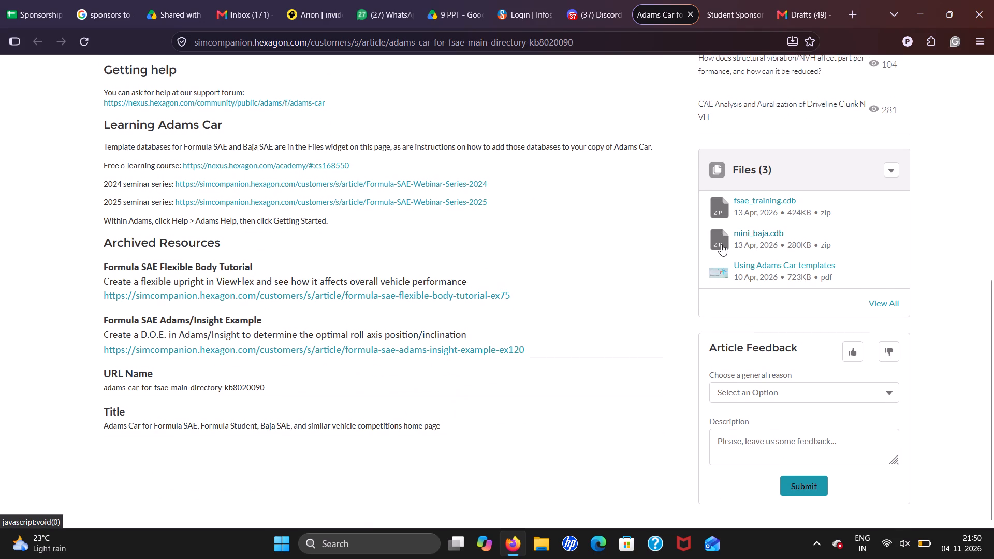
scroll(721, 244, up, 5)
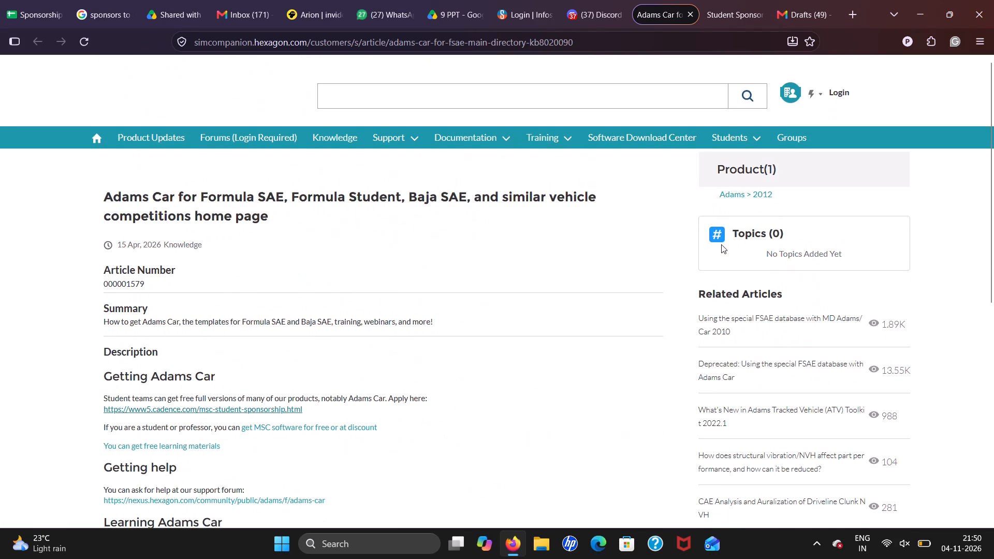
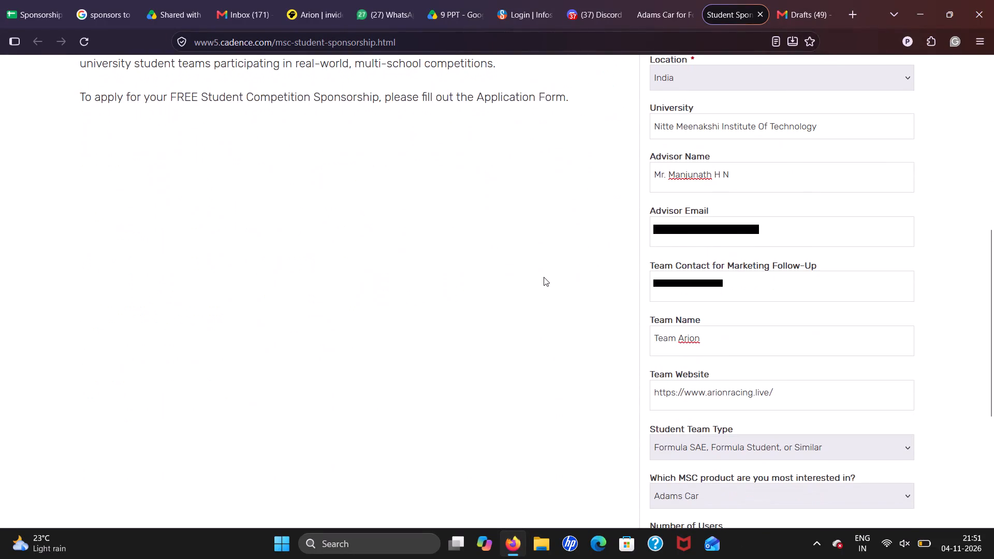
Check the remaining fields of the MSC student sponsorship application form, through the number of users, license server address and terms acceptance.
scroll(544, 276, down, 3)
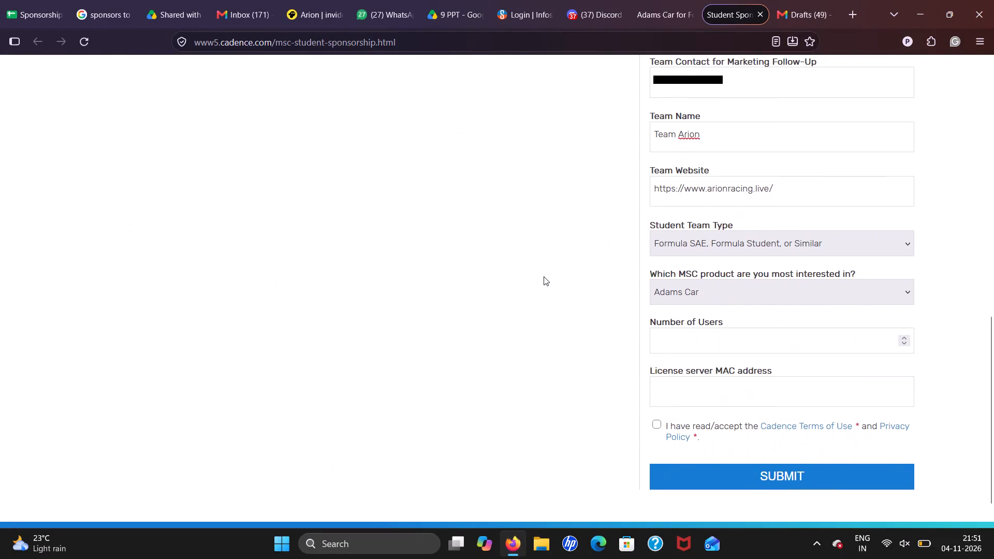